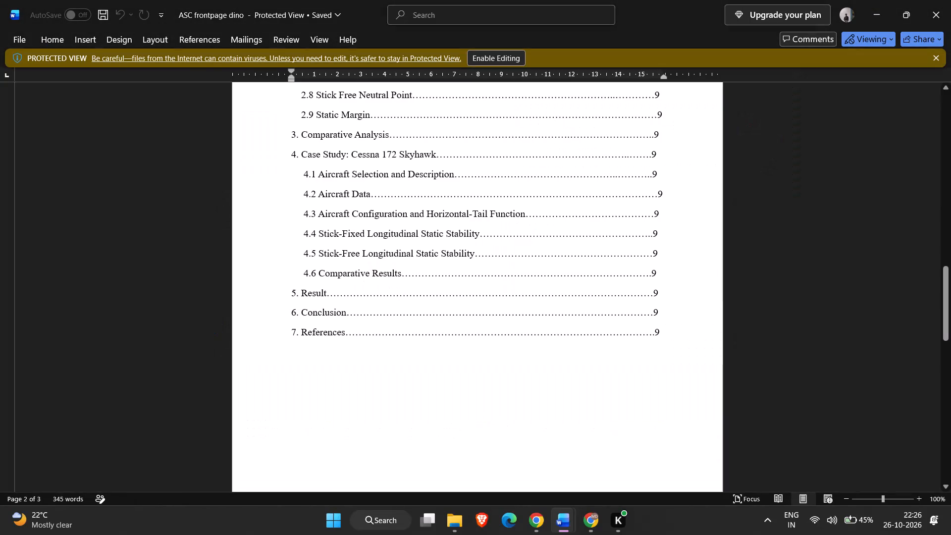
Review the table of contents page and the SDG 9 section that follows it.
{"action": "scroll", "coordinate": [564, 435], "scroll_direction": "up", "scroll_amount": 2}
{"action": "scroll", "coordinate": [564, 435], "scroll_direction": "down", "scroll_amount": 1}
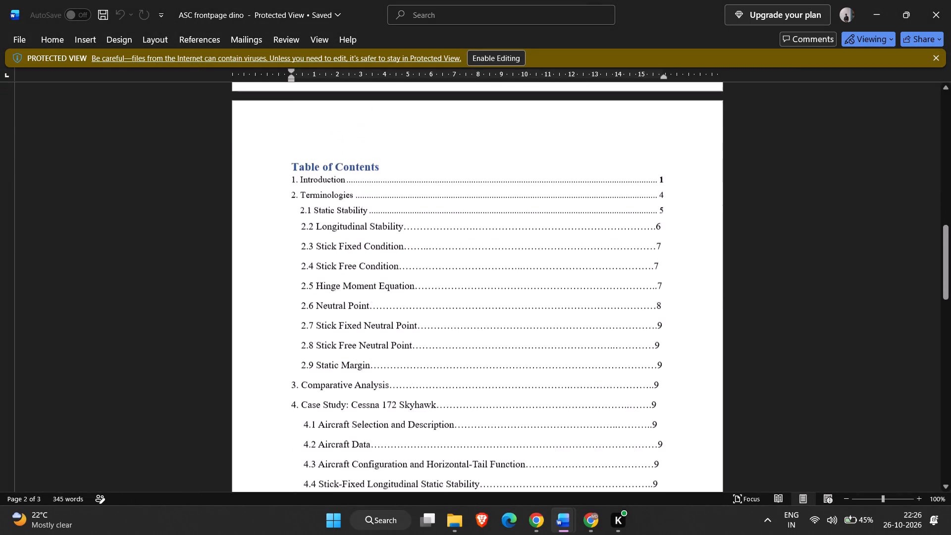
{"action": "scroll", "coordinate": [564, 435], "scroll_direction": "down", "scroll_amount": 1}
{"action": "scroll", "coordinate": [564, 435], "scroll_direction": "up", "scroll_amount": 2}
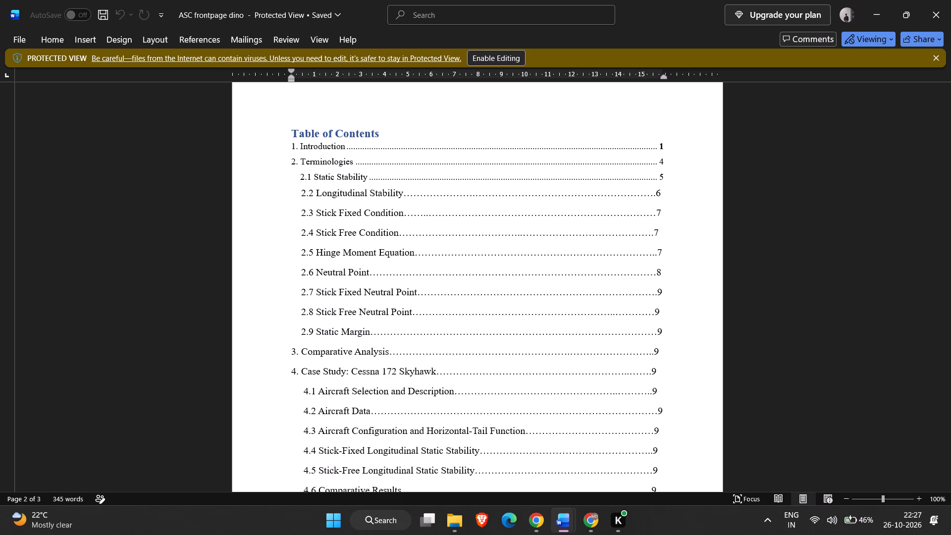
{"action": "scroll", "coordinate": [564, 435], "scroll_direction": "down", "scroll_amount": 18}
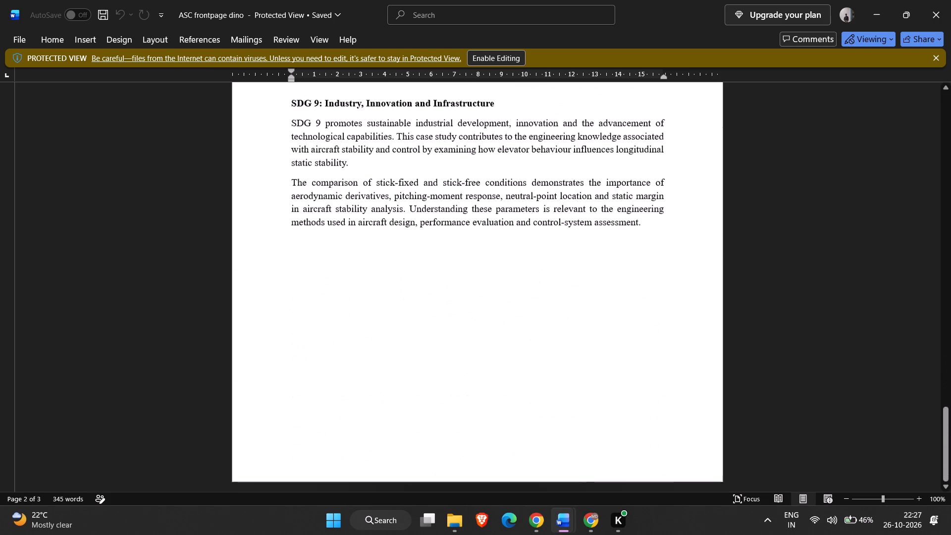
{"action": "scroll", "coordinate": [564, 435], "scroll_direction": "down", "scroll_amount": 2}
{"action": "scroll", "coordinate": [564, 435], "scroll_direction": "up", "scroll_amount": 6}
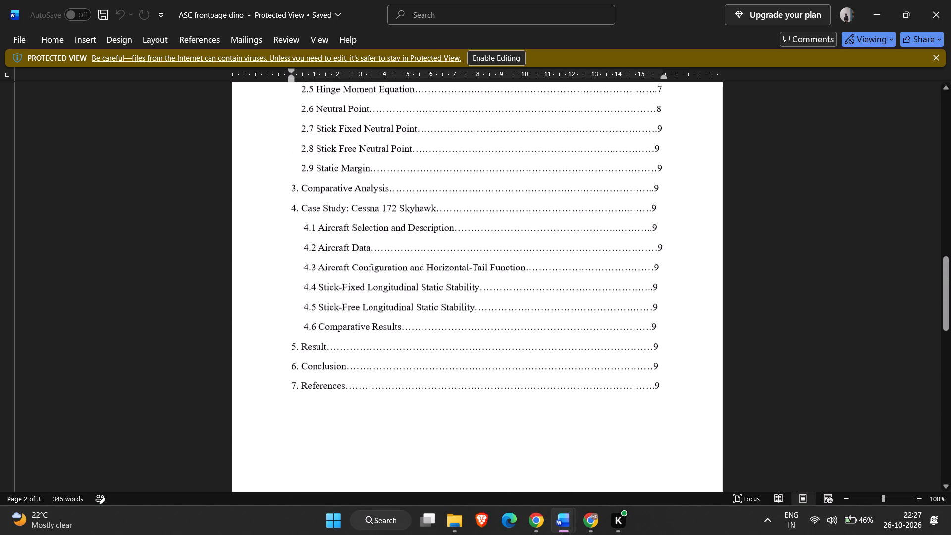
{"action": "scroll", "coordinate": [564, 435], "scroll_direction": "up", "scroll_amount": 2}
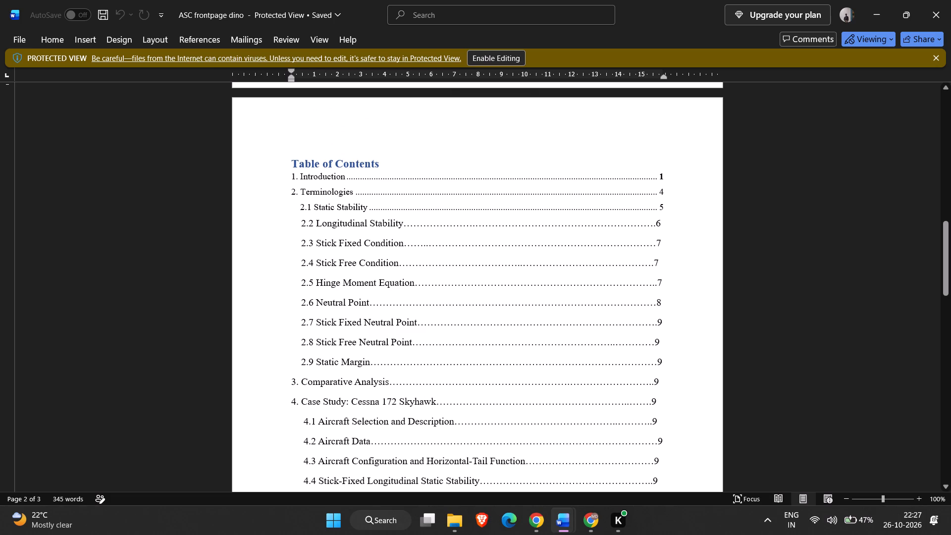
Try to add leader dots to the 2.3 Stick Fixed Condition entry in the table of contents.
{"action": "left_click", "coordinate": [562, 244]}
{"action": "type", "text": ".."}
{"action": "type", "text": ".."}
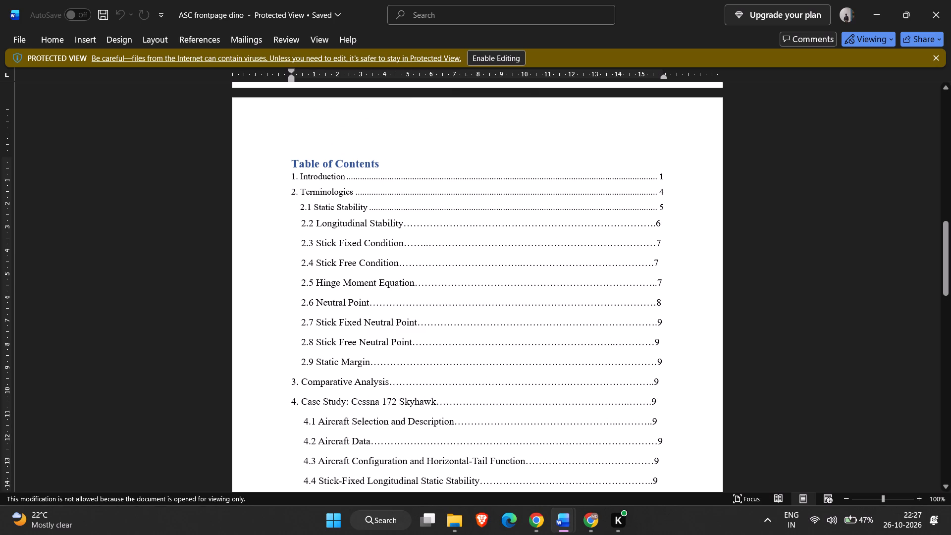
Enable editing for the protected document.
{"action": "left_click", "coordinate": [496, 57]}
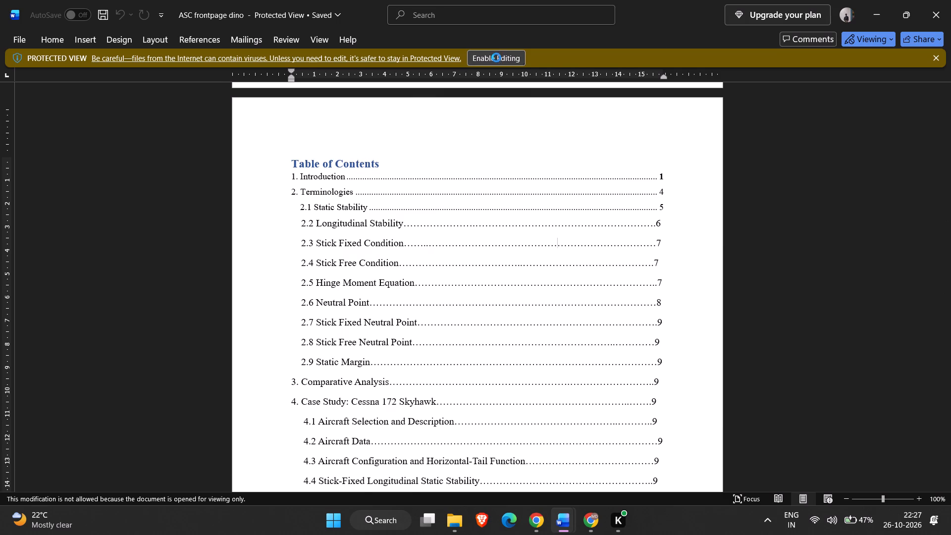
Align page numbers in the table of contents by adding one leader dot to entries 2.2 and 2.3 and two to 2.4.
{"action": "scroll", "coordinate": [588, 307], "scroll_direction": "down", "scroll_amount": 2}
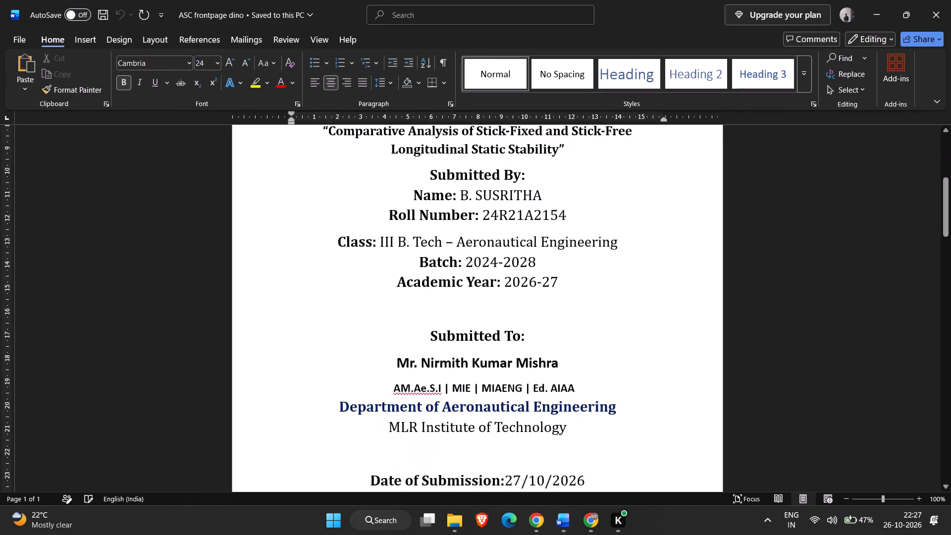
{"action": "scroll", "coordinate": [588, 307], "scroll_direction": "down", "scroll_amount": 2}
{"action": "scroll", "coordinate": [588, 307], "scroll_direction": "up", "scroll_amount": 1}
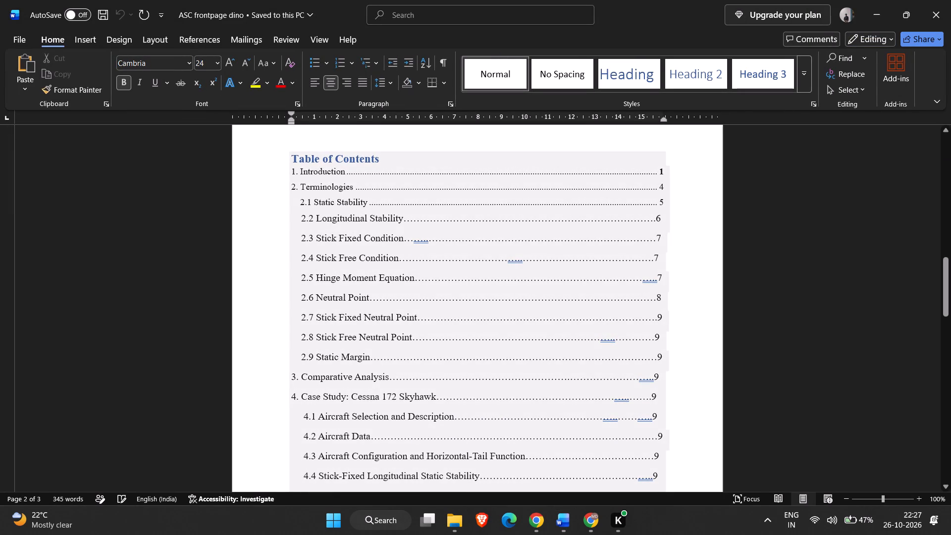
{"action": "left_click", "coordinate": [611, 219]}
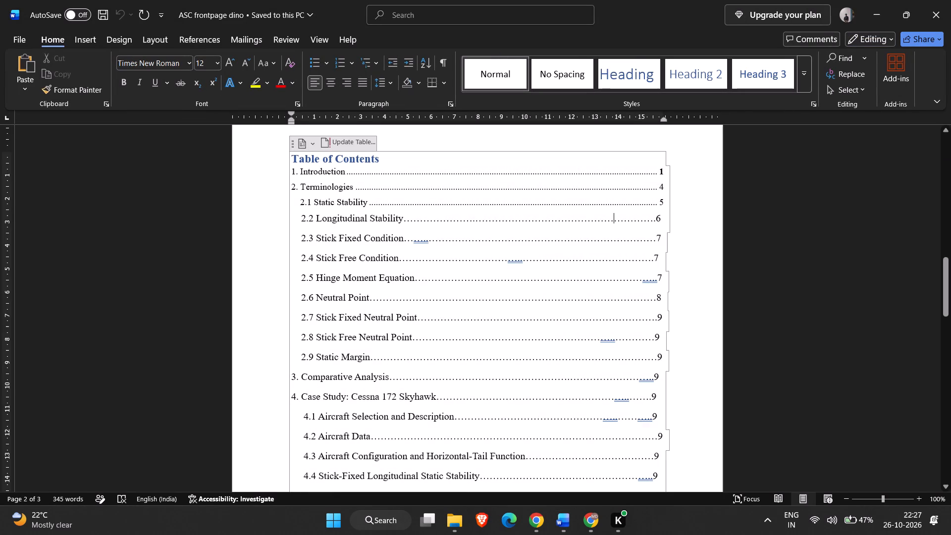
{"action": "key", "text": "period"}
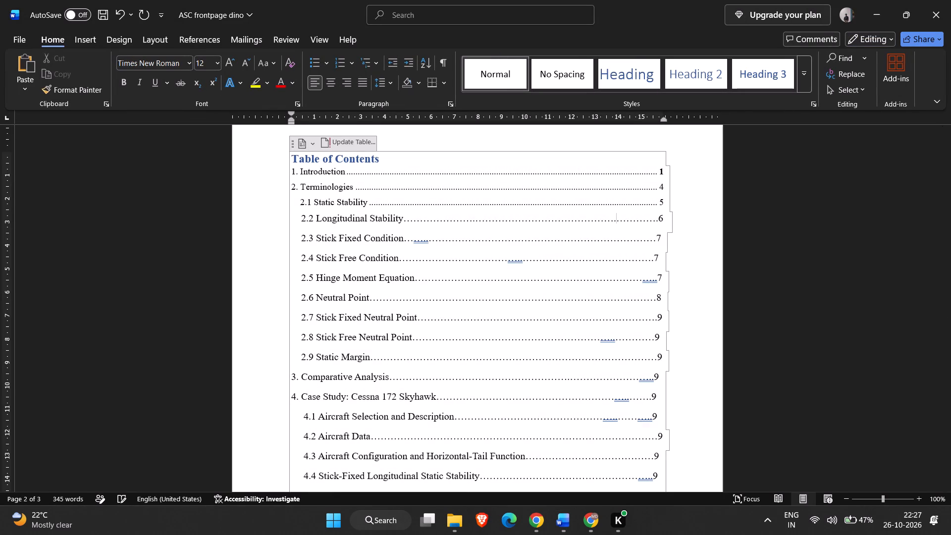
{"action": "key", "text": "Down"}
{"action": "key", "text": "period"}
{"action": "key", "text": "Down"}
{"action": "type", "text": ".."}
{"action": "key", "text": "Down"}
{"action": "key", "text": "period"}
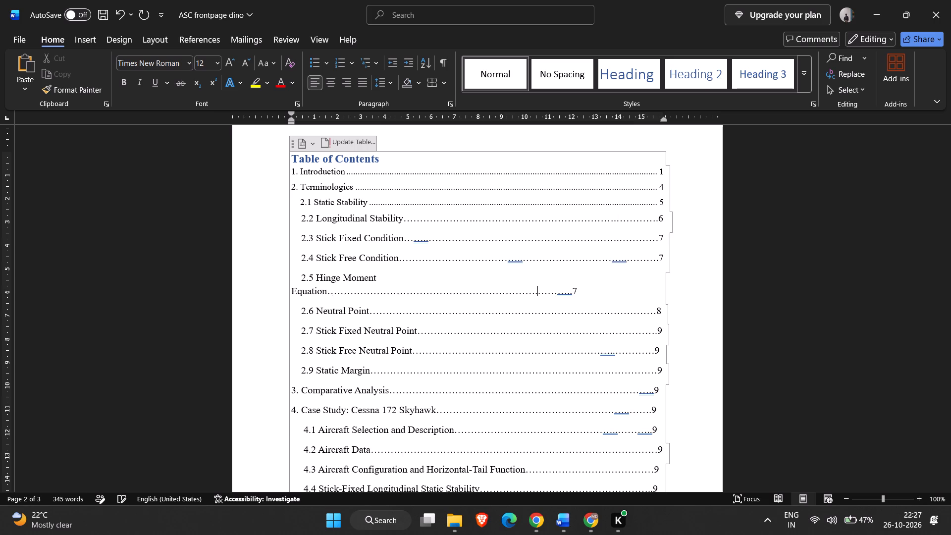
{"action": "key", "text": "BackSpace"}
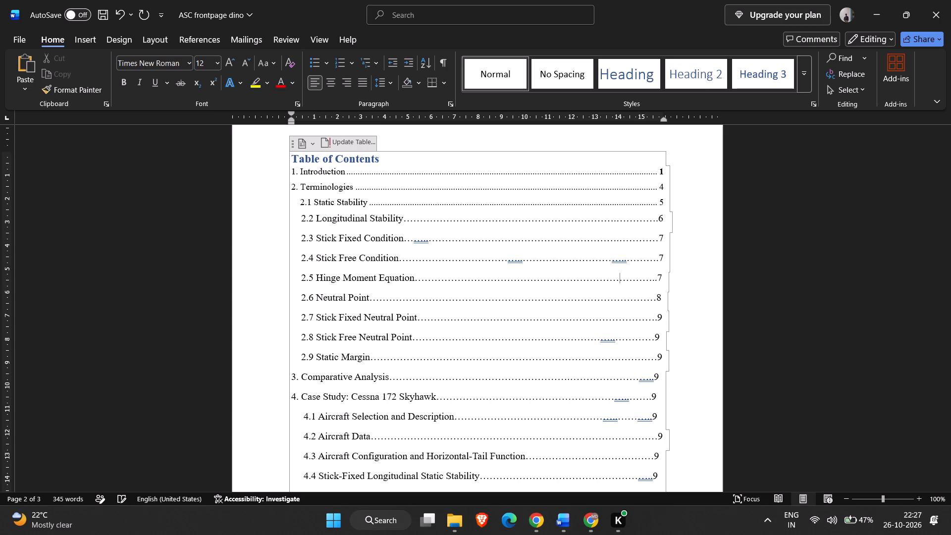
Add one leader dot each to contents entries 2.8 Stick Free Neutral Point, 3 Comparative Analysis and 4 Case Study: Cessna 172 Skyhawk.
{"action": "key", "text": "Down"}
{"action": "key", "text": "Down"}
{"action": "key", "text": "Down"}
{"action": "key", "text": "period"}
{"action": "key", "text": "Down"}
{"action": "key", "text": "Down"}
{"action": "key", "text": "period"}
{"action": "key", "text": "Down"}
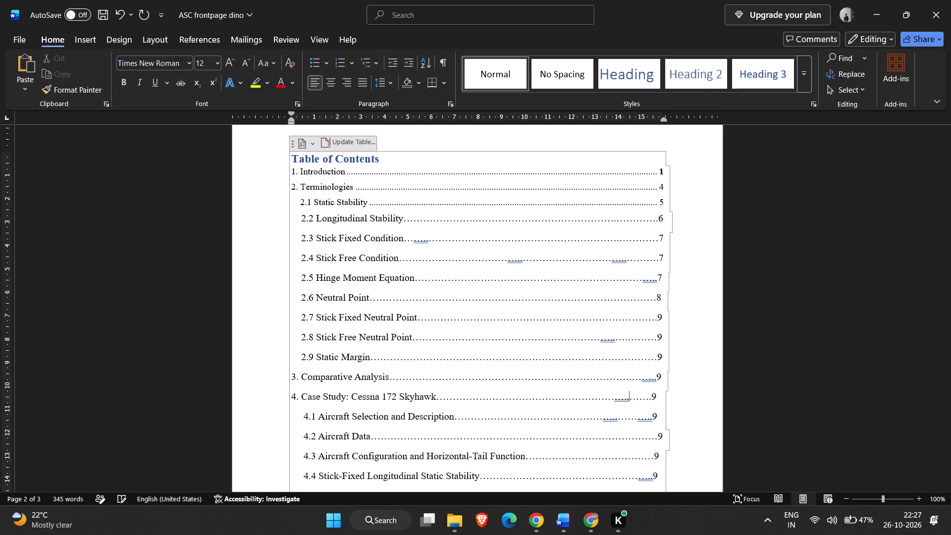
{"action": "key", "text": "period"}
Add two leader dots to contents entry 4.1 and one each to 4.3 and 4.4 to align their page numbers.
{"action": "key", "text": "Down"}
{"action": "key", "text": "period"}
{"action": "key", "text": "period"}
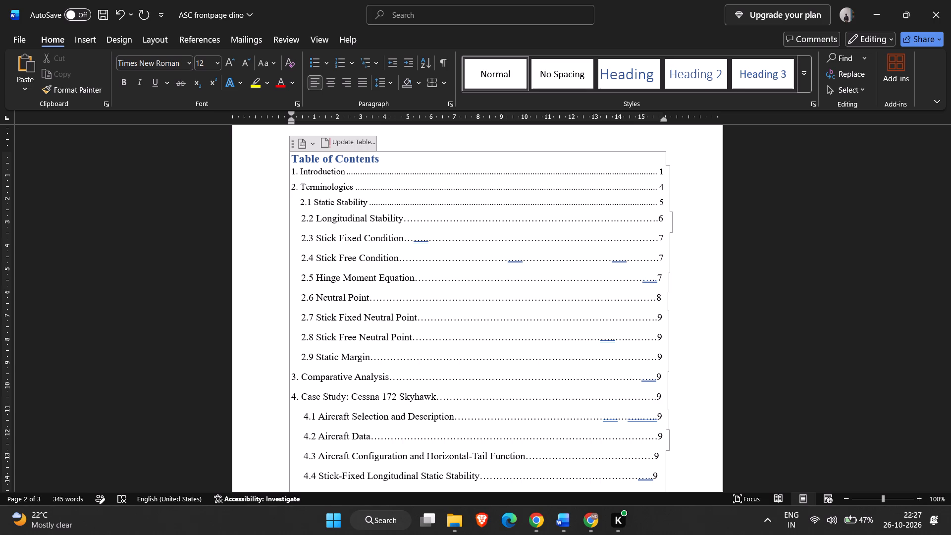
{"action": "key", "text": "Down"}
{"action": "key", "text": "Down"}
{"action": "key", "text": "period"}
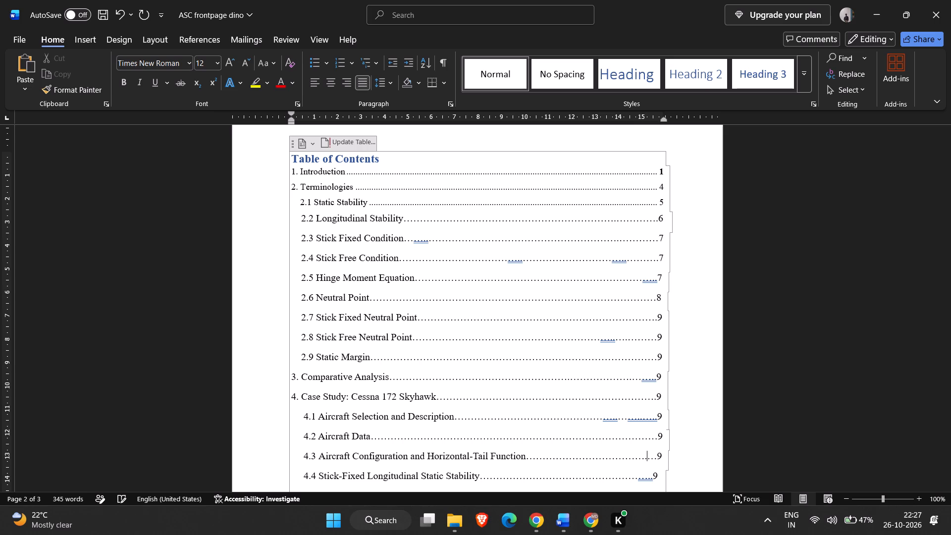
{"action": "key", "text": "Down"}
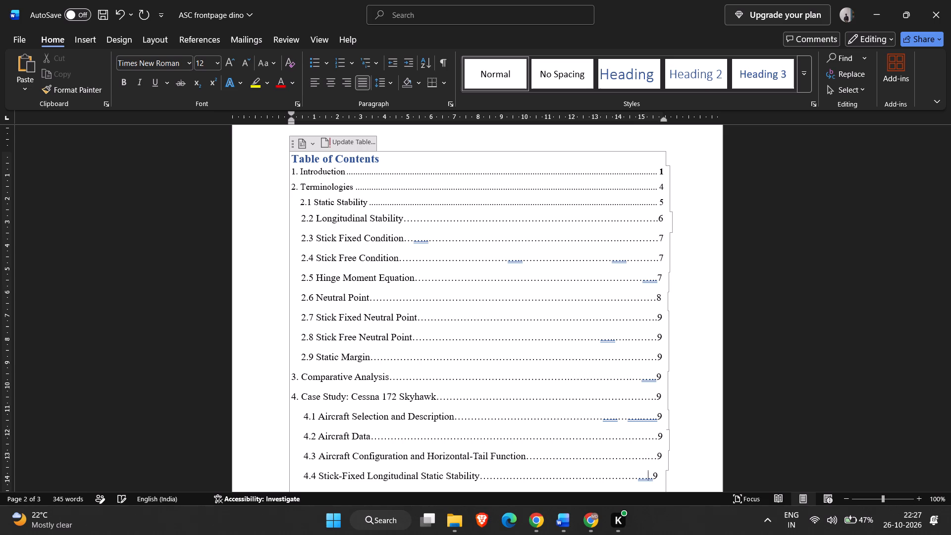
{"action": "key", "text": "period"}
{"action": "scroll", "coordinate": [611, 219], "scroll_direction": "down", "scroll_amount": 2}
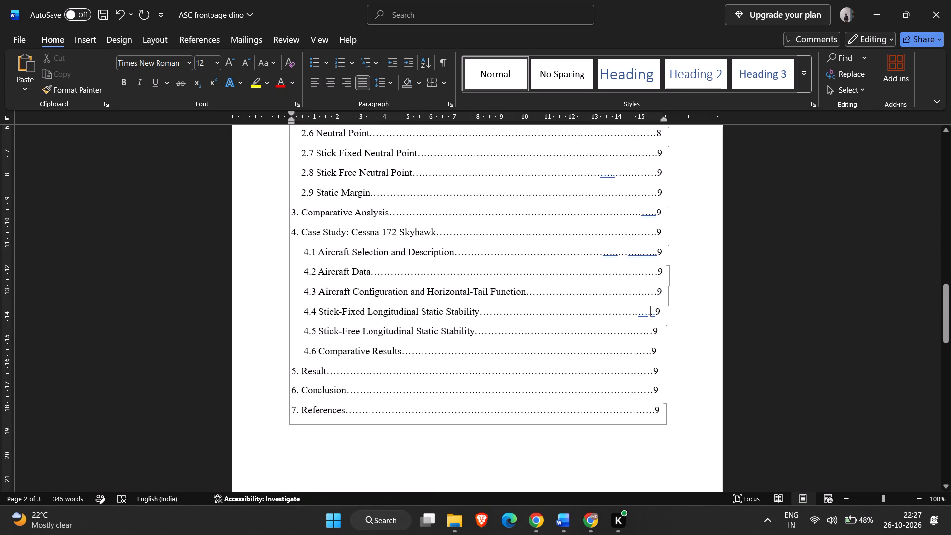
{"action": "key", "text": "period"}
{"action": "key", "text": "BackSpace"}
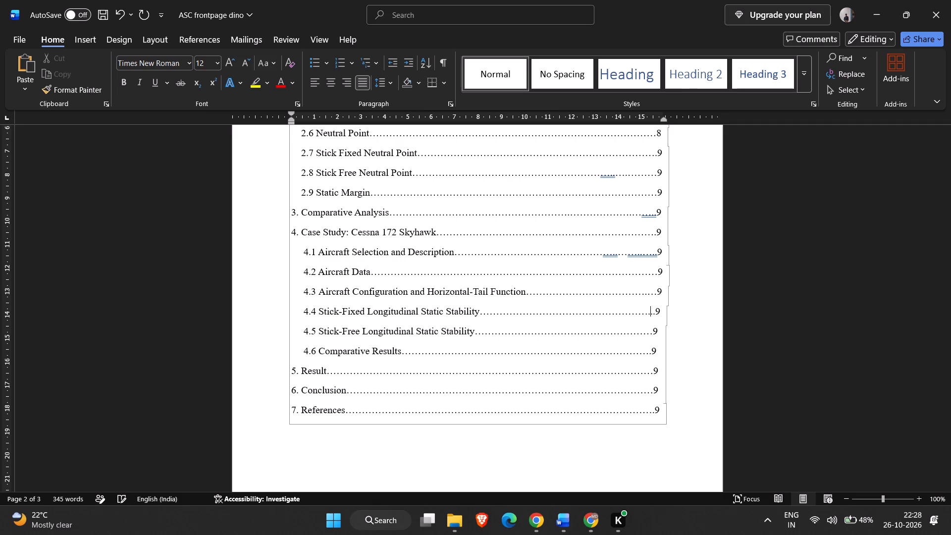
Replace the bold page number of the 1. Introduction contents entry with a regular-weight 1.
{"action": "scroll", "coordinate": [611, 219], "scroll_direction": "up", "scroll_amount": 3}
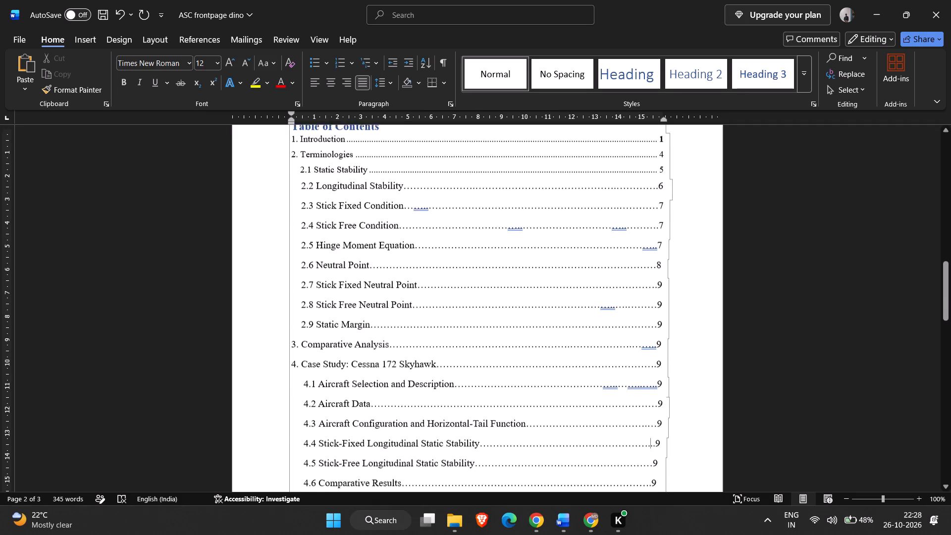
{"action": "scroll", "coordinate": [611, 219], "scroll_direction": "up", "scroll_amount": 1}
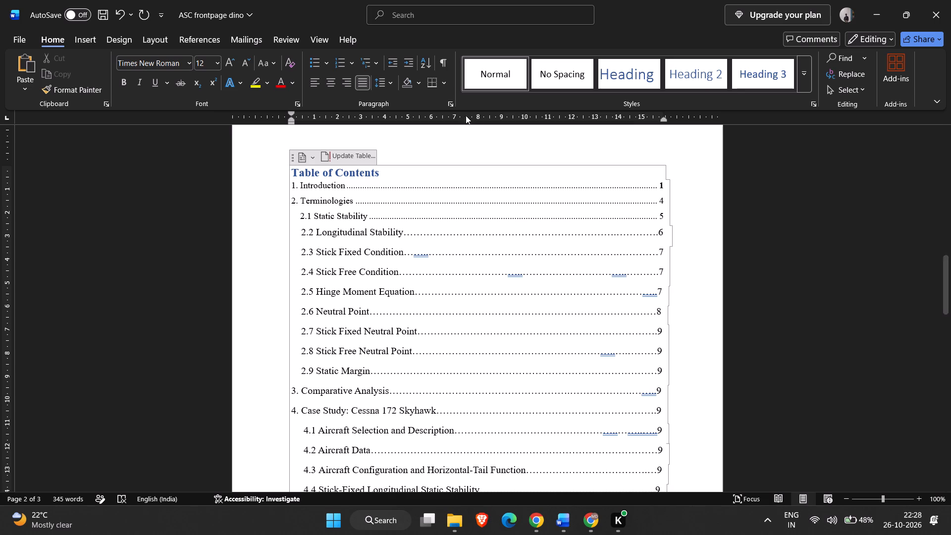
{"action": "left_click", "coordinate": [661, 186]}
{"action": "left_click", "coordinate": [661, 186]}
{"action": "left_click", "coordinate": [661, 186]}
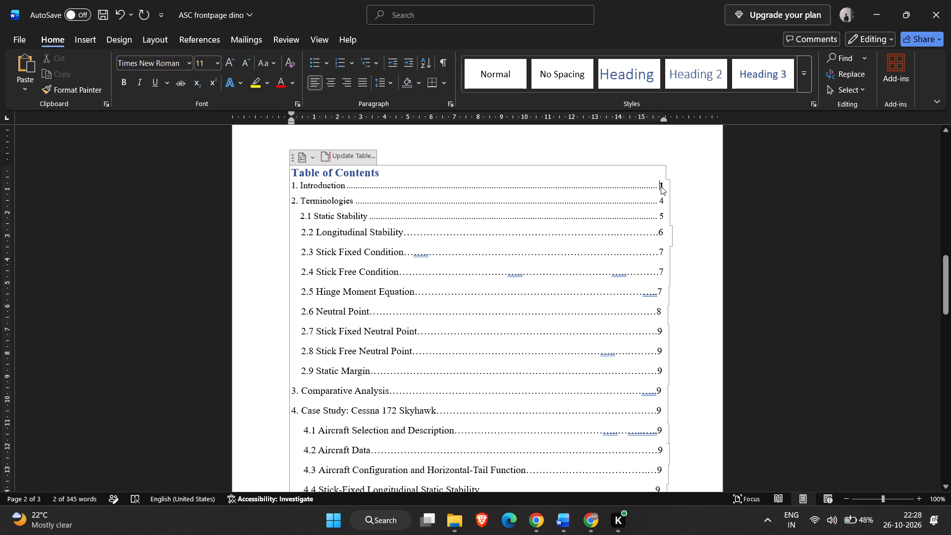
{"action": "key", "text": "Delete"}
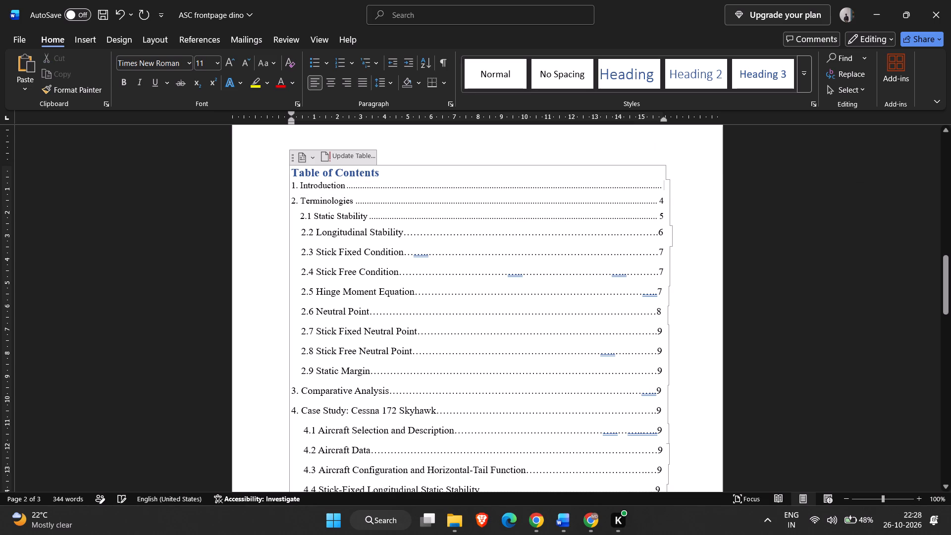
{"action": "key", "text": "1"}
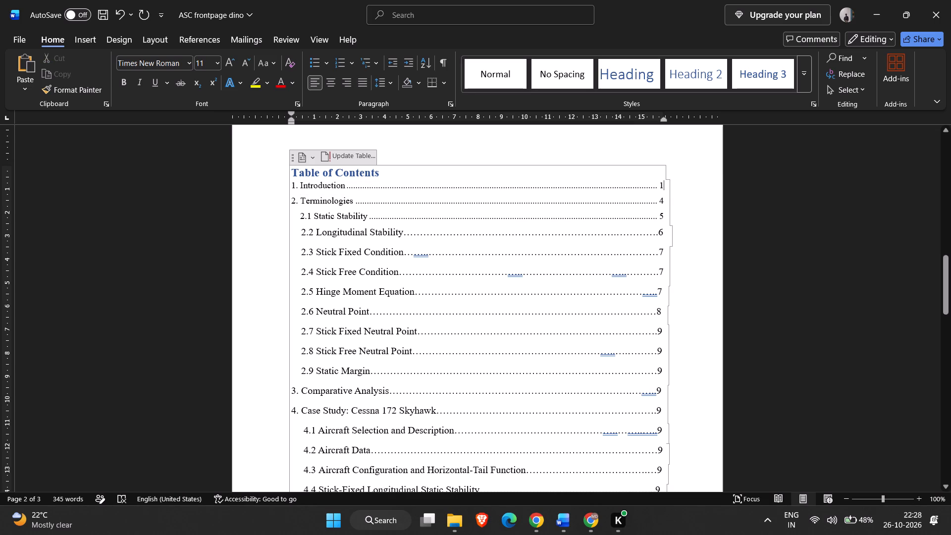
Add two leader dots to contents entry 4.5 Stick-Free Longitudinal Static Stability and one each to entries 4.4 and 4.3.
{"action": "scroll", "coordinate": [658, 235], "scroll_direction": "down", "scroll_amount": 2}
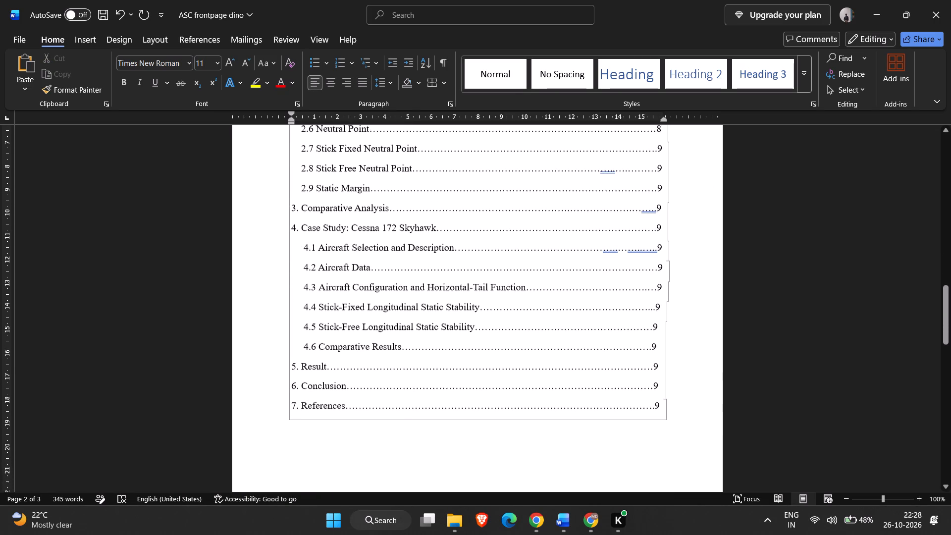
{"action": "scroll", "coordinate": [658, 235], "scroll_direction": "down", "scroll_amount": 1}
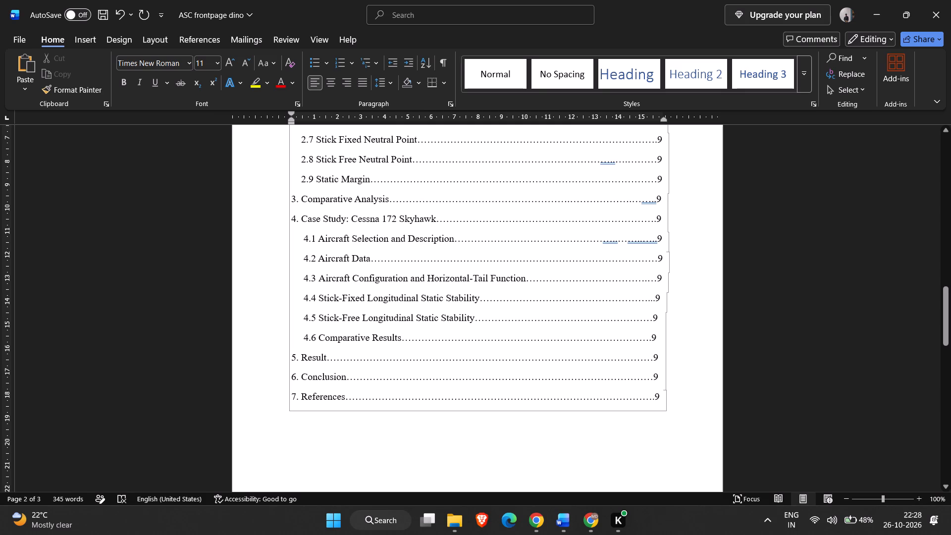
{"action": "left_click", "coordinate": [634, 319]}
{"action": "key", "text": "period"}
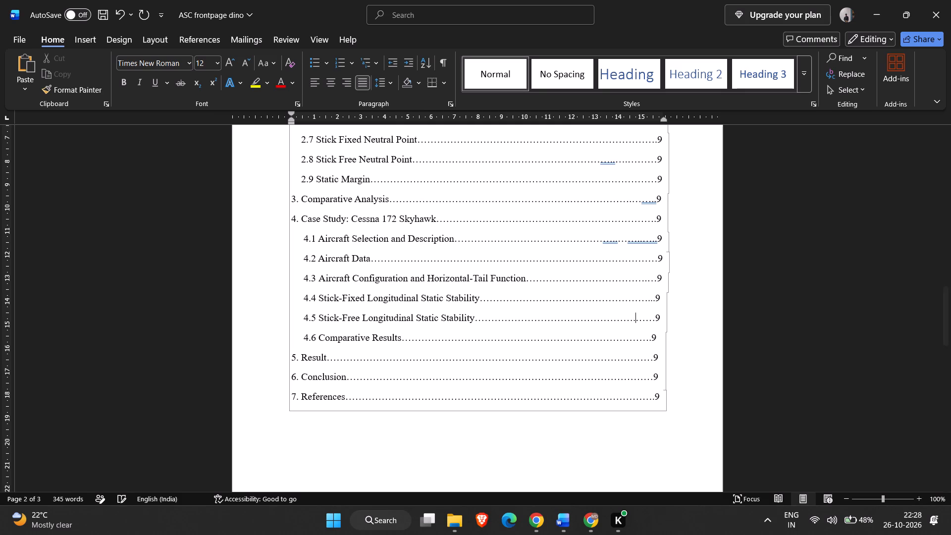
{"action": "key", "text": "period"}
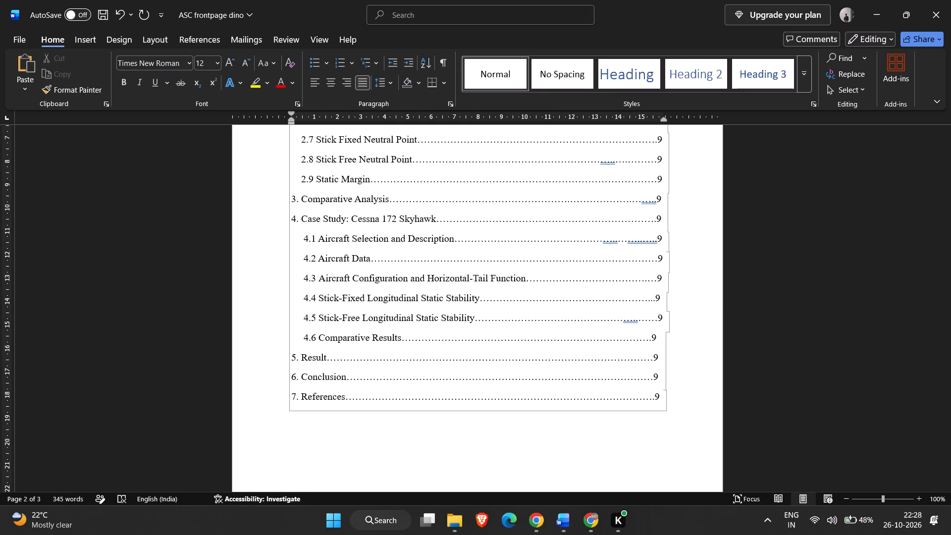
{"action": "key", "text": "Up"}
{"action": "key", "text": "period"}
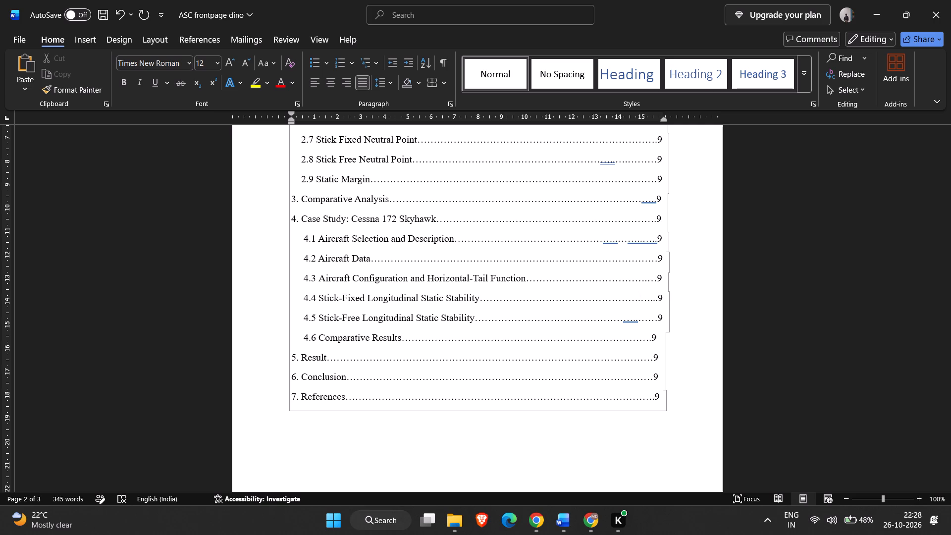
{"action": "key", "text": "Up"}
{"action": "key", "text": "period"}
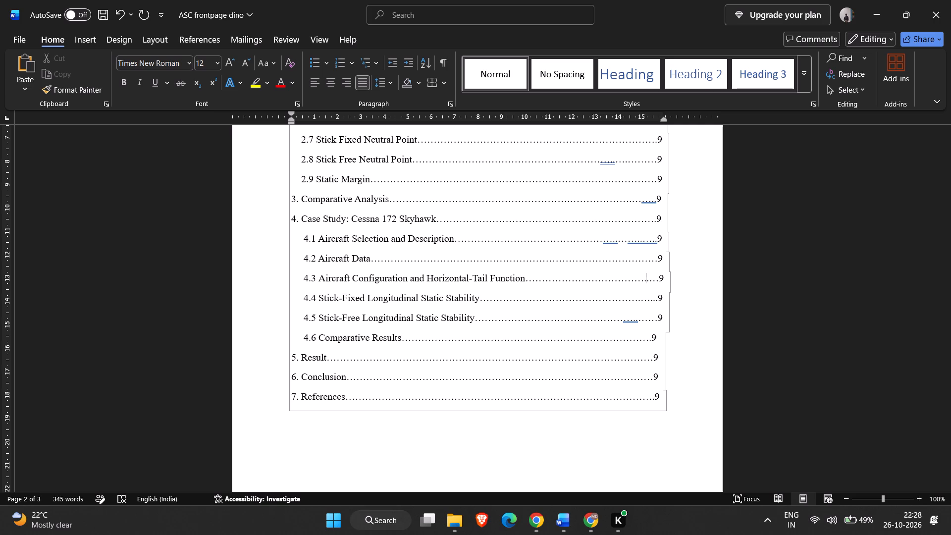
Add two leader dots each to contents entries 4.6 Comparative Results and 5. Result to line up their page numbers.
{"action": "key", "text": "Down"}
{"action": "key", "text": "Down"}
{"action": "key", "text": "Down"}
{"action": "type", "text": ".."}
{"action": "key", "text": "Down"}
{"action": "key", "text": "Left"}
{"action": "type", "text": ".."}
Add two leader dots to contents entry 6. Conclusion and one to 7. References before their page numbers.
{"action": "key", "text": "Down"}
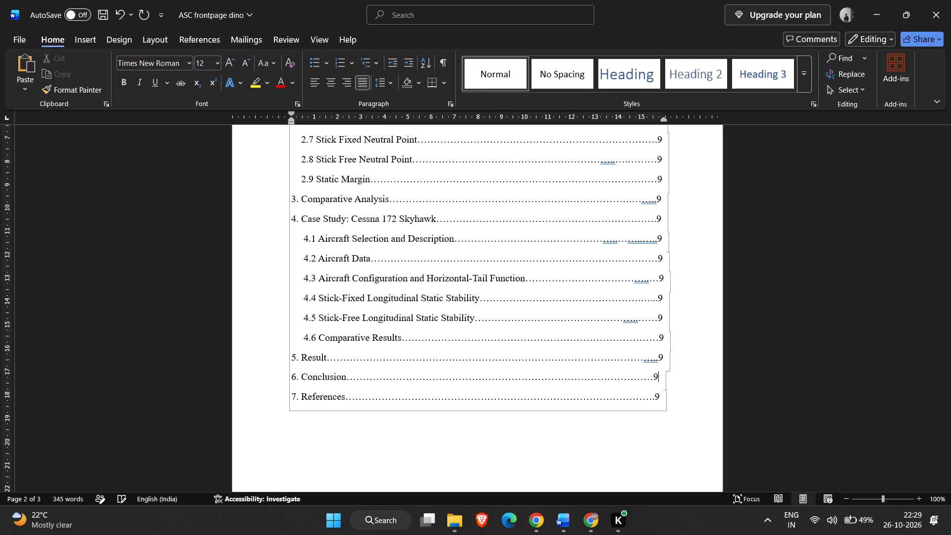
{"action": "key", "text": "Left"}
{"action": "key", "text": "Left"}
{"action": "type", "text": ".."}
{"action": "key", "text": "BackSpace"}
{"action": "key", "text": "period"}
{"action": "key", "text": "Down"}
{"action": "type", "text": ".."}
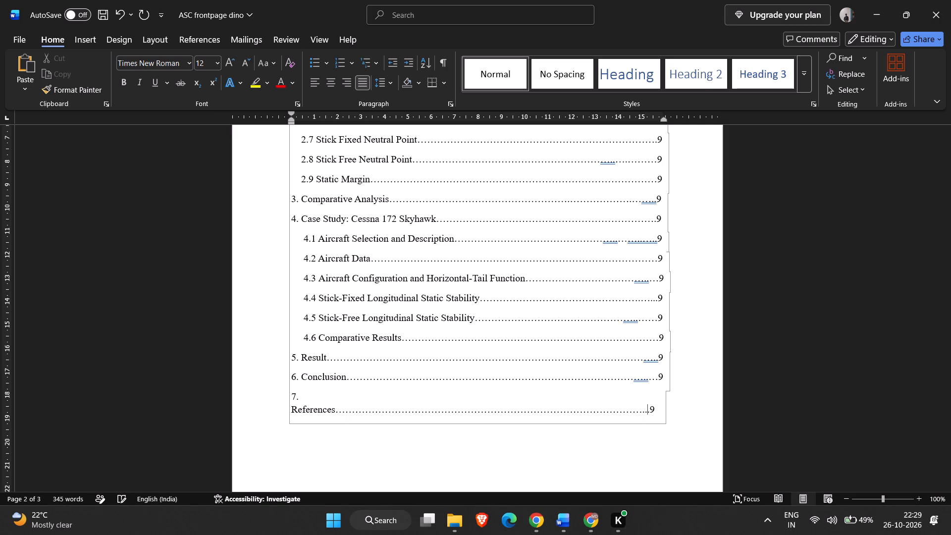
{"action": "key", "text": "BackSpace"}
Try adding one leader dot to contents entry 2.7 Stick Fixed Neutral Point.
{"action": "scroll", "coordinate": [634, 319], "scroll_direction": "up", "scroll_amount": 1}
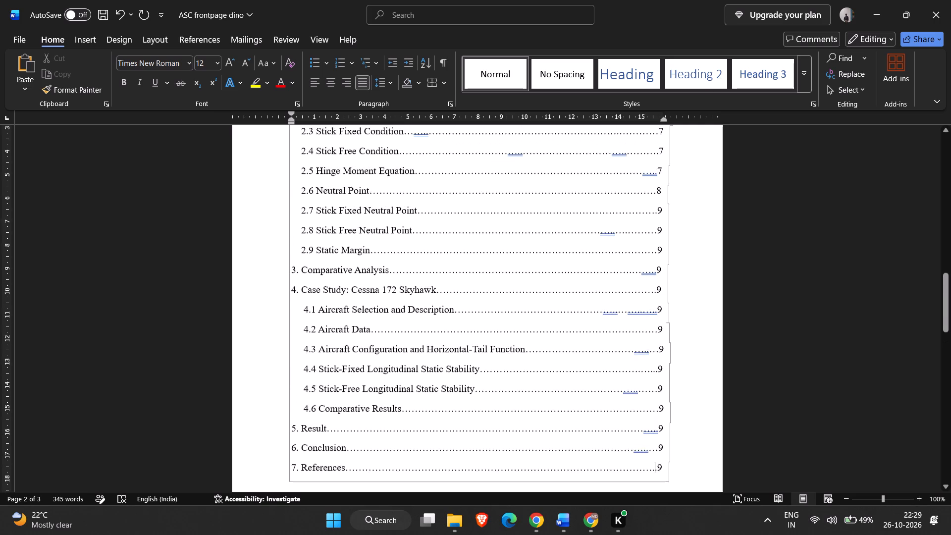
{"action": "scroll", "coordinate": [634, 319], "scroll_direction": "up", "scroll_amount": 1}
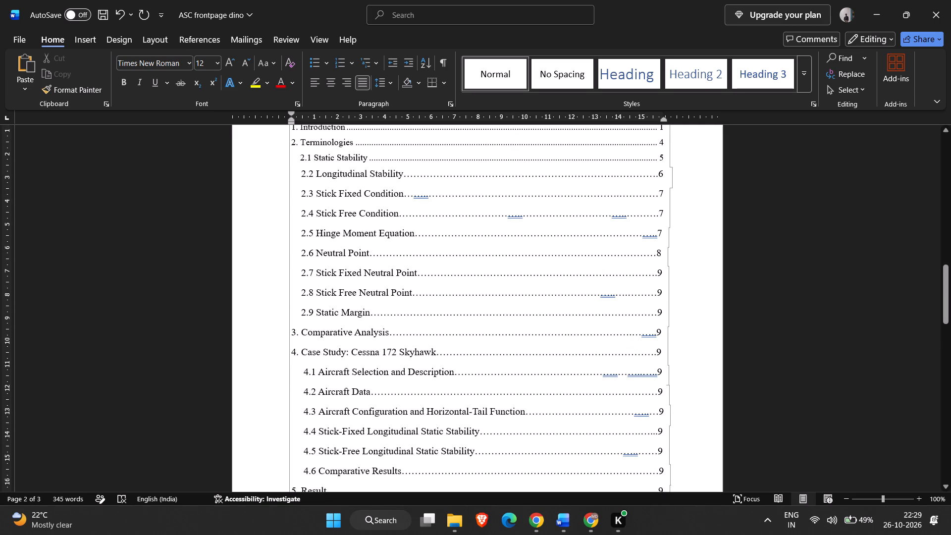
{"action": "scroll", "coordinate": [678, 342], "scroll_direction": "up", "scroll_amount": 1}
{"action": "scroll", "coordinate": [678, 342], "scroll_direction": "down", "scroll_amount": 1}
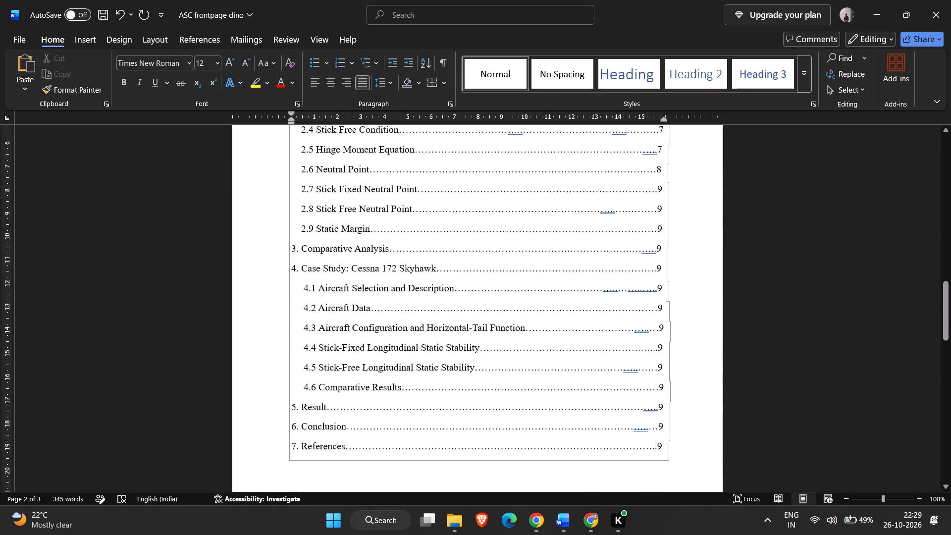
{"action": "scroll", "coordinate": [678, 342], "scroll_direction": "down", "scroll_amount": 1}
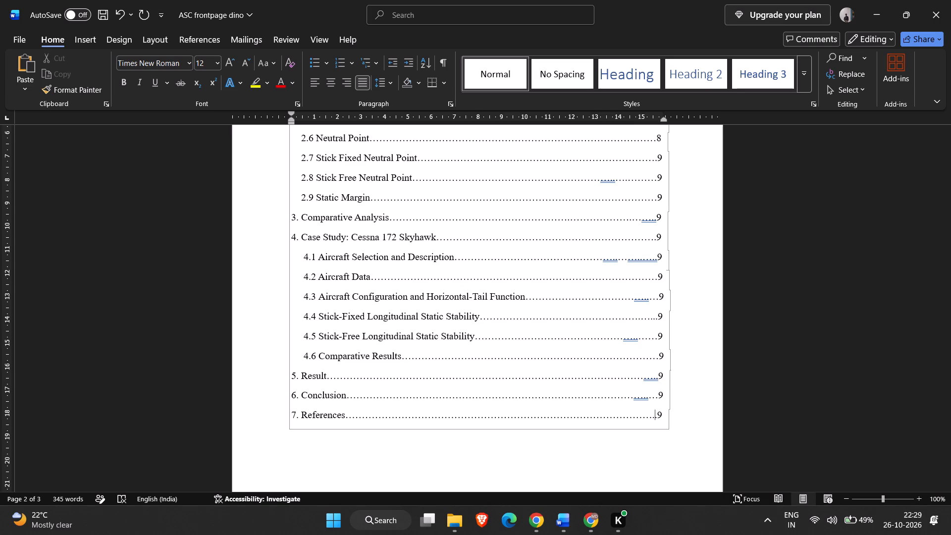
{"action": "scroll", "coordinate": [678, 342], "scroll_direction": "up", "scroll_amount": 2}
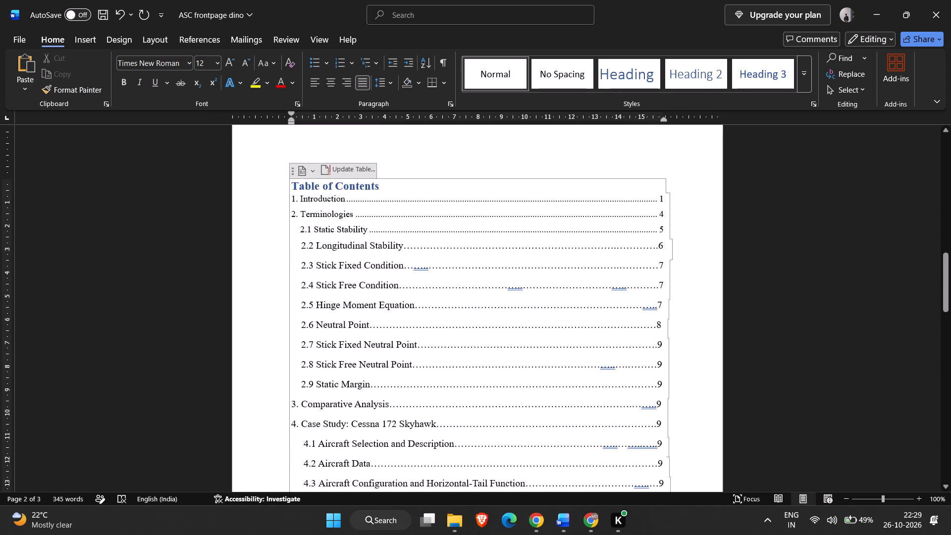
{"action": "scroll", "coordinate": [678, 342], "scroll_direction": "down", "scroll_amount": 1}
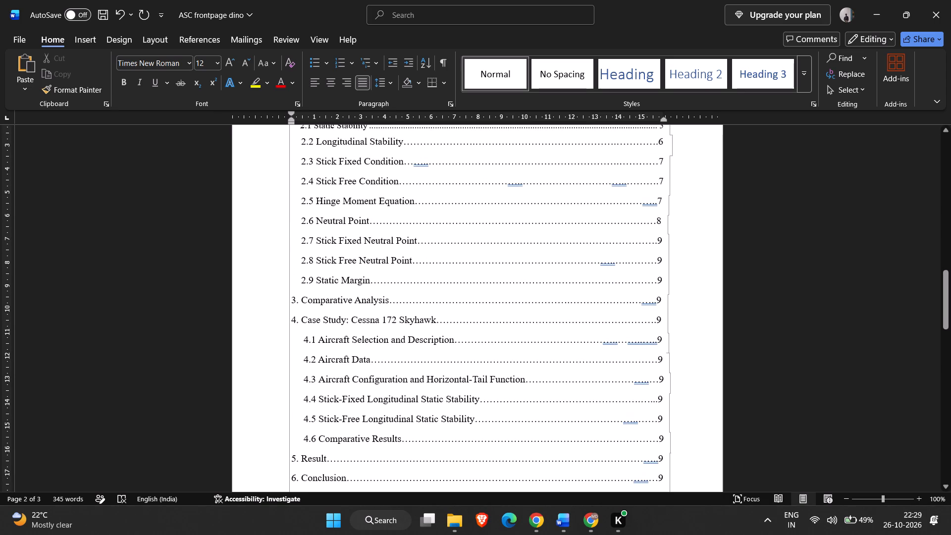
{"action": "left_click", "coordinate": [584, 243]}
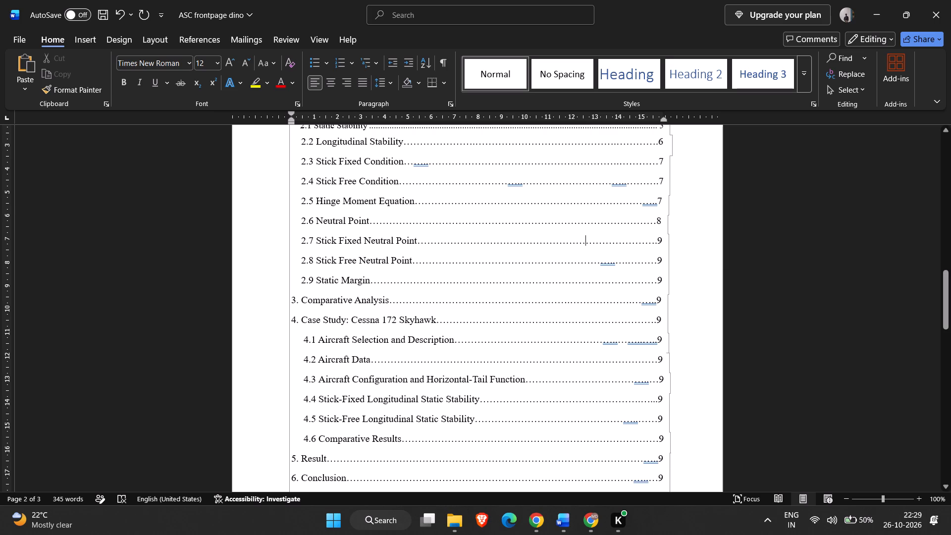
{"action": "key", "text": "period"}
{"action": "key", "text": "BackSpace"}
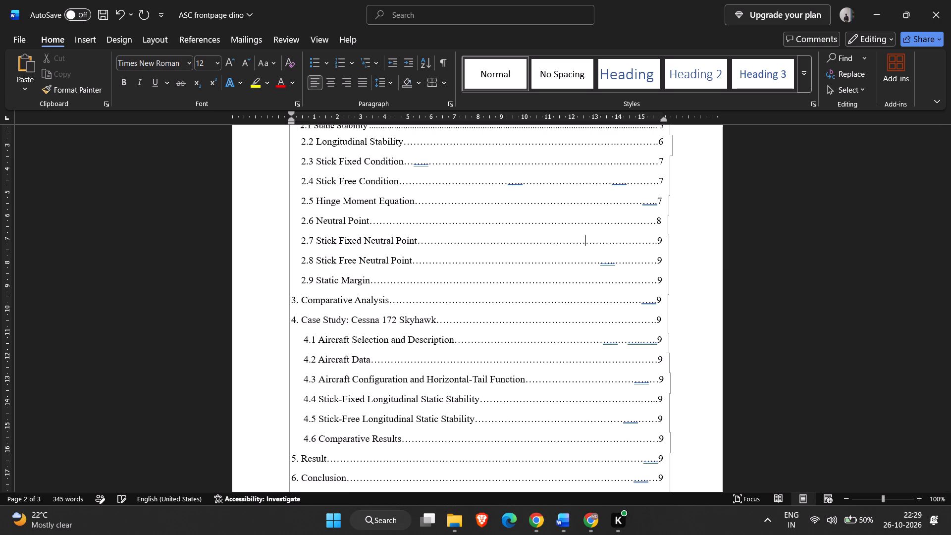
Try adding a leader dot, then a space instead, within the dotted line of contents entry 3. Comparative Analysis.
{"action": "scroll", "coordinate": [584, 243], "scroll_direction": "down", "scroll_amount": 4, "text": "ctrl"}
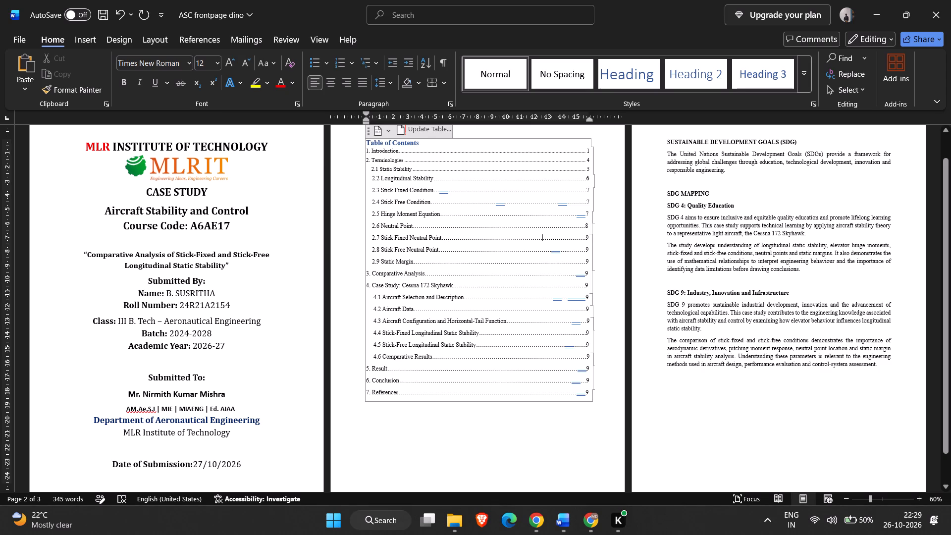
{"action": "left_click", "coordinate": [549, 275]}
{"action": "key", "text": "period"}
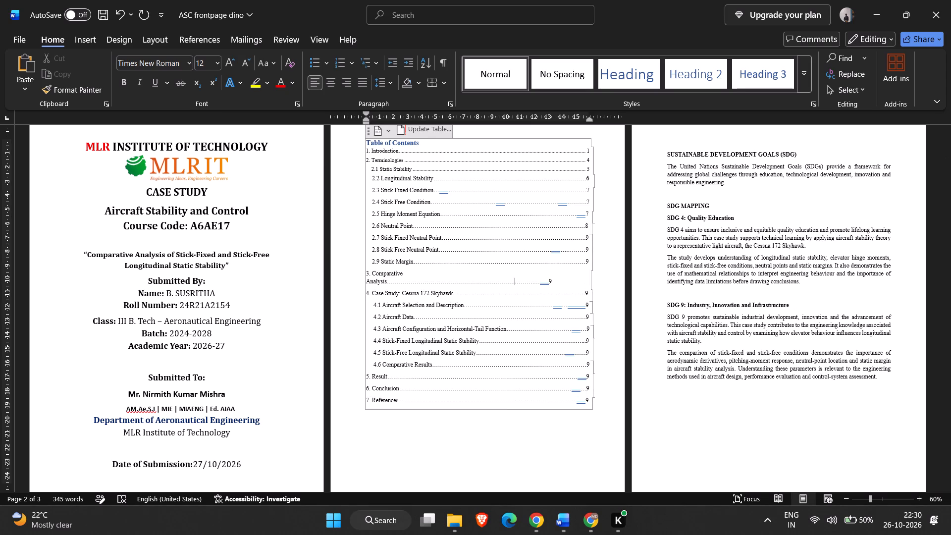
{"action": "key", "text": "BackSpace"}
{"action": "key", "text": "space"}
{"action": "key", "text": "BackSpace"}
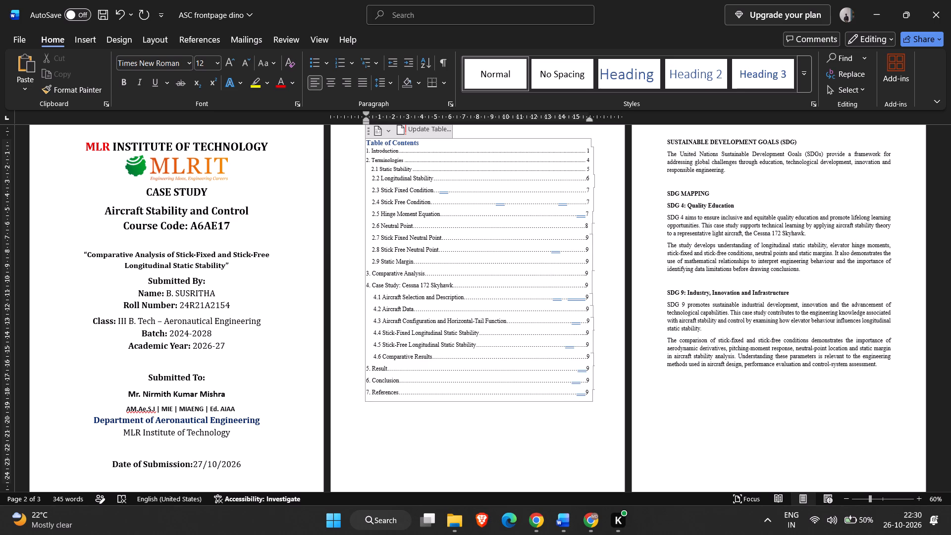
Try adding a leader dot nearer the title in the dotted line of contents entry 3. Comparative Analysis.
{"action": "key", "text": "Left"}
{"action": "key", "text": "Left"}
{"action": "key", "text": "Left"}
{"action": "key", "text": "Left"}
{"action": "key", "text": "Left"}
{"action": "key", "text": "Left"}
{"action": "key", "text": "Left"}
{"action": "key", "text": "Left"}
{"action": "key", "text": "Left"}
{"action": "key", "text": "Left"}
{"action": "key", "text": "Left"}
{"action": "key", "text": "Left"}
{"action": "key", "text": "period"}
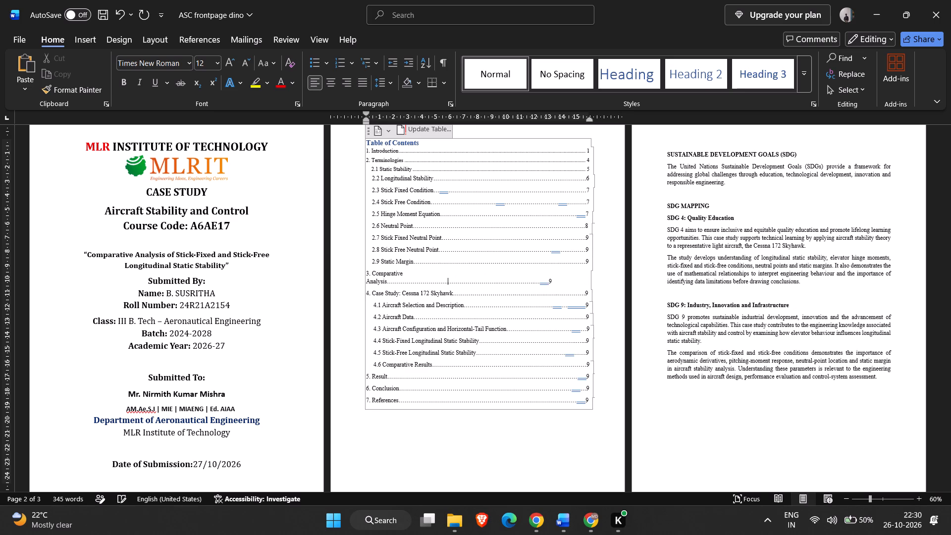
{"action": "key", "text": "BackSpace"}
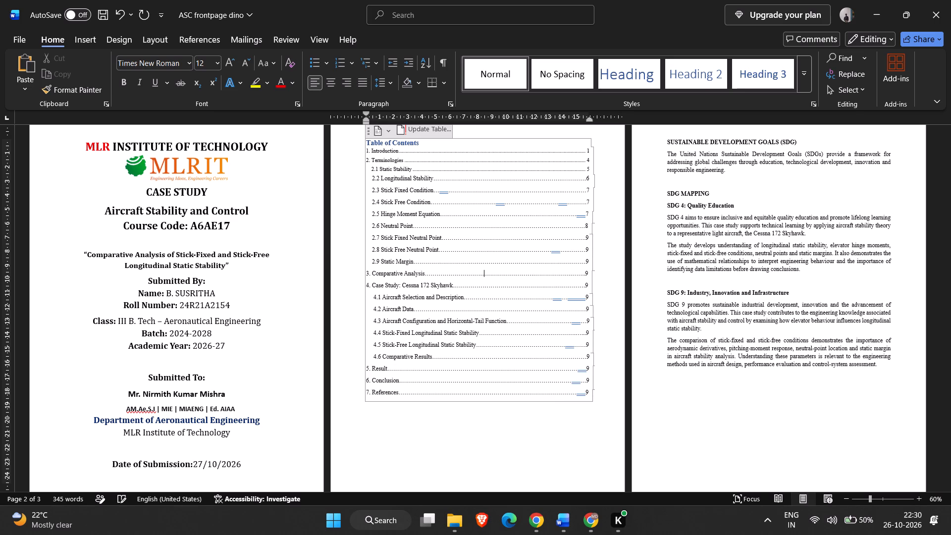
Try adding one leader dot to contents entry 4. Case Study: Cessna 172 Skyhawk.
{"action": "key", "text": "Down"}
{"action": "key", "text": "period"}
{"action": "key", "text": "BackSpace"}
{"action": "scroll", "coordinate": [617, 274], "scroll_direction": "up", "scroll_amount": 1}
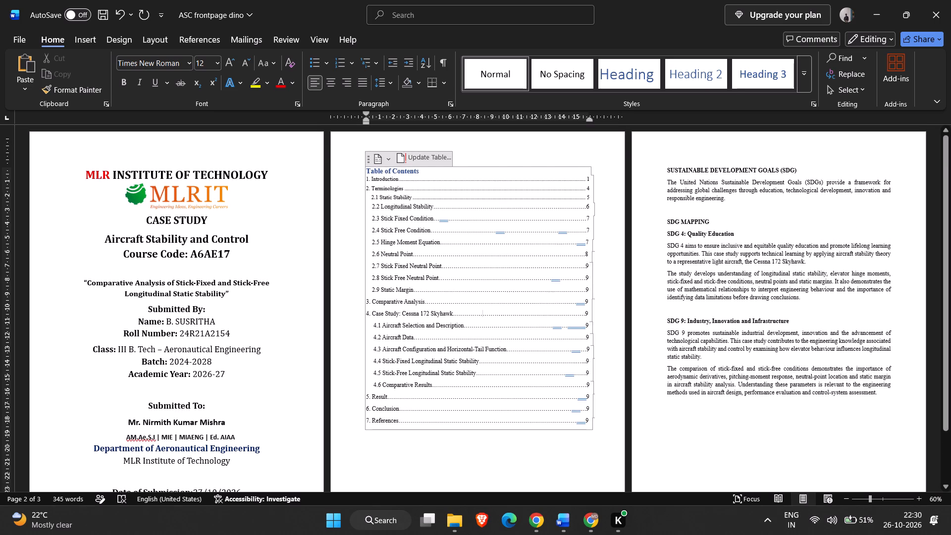
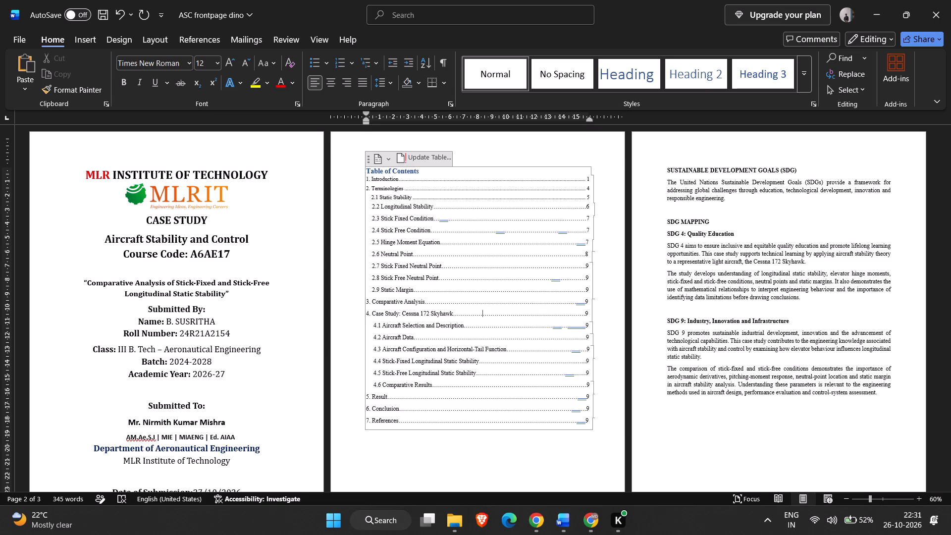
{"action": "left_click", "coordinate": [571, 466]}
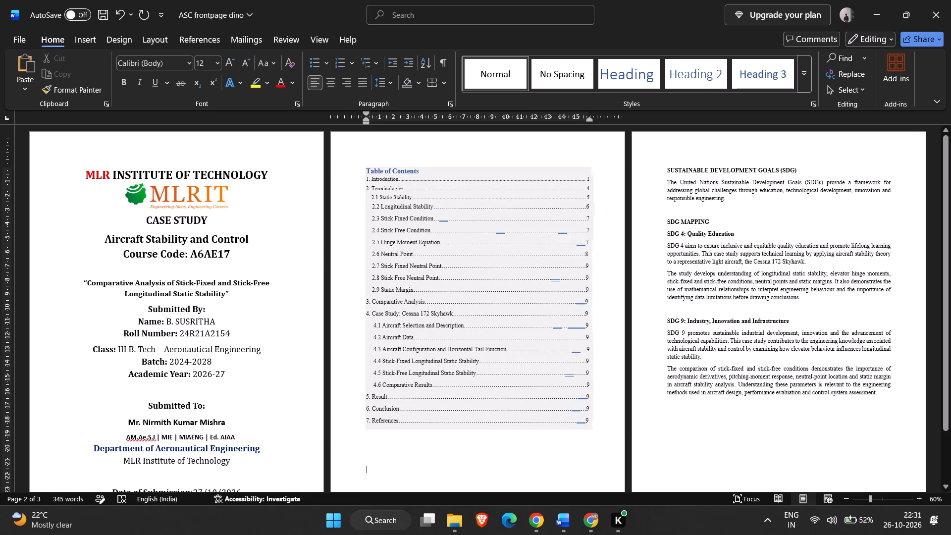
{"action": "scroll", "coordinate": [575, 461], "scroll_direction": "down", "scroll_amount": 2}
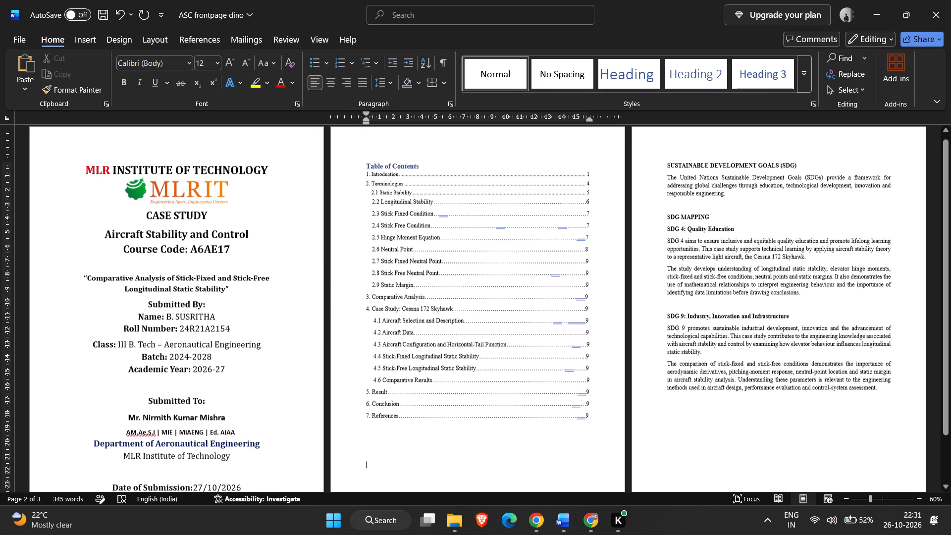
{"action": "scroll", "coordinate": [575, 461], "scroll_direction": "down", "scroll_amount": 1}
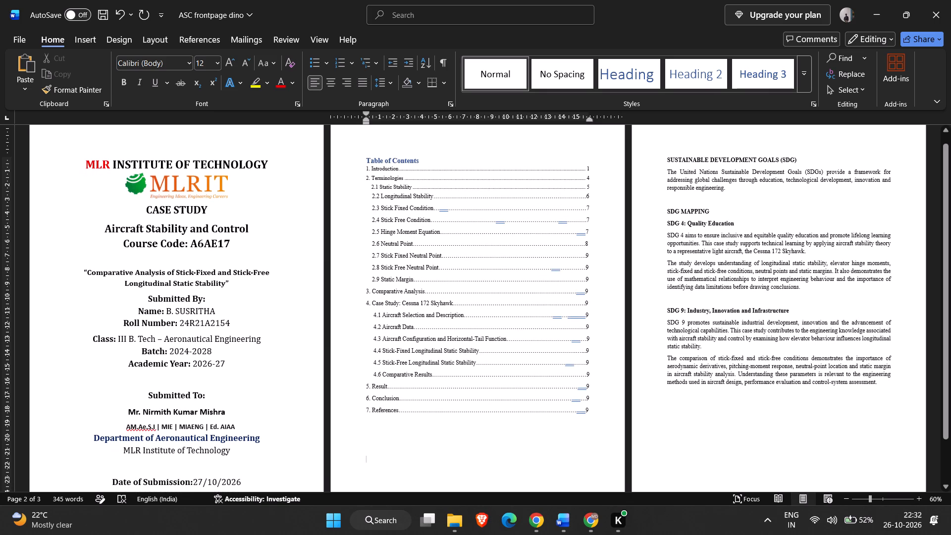
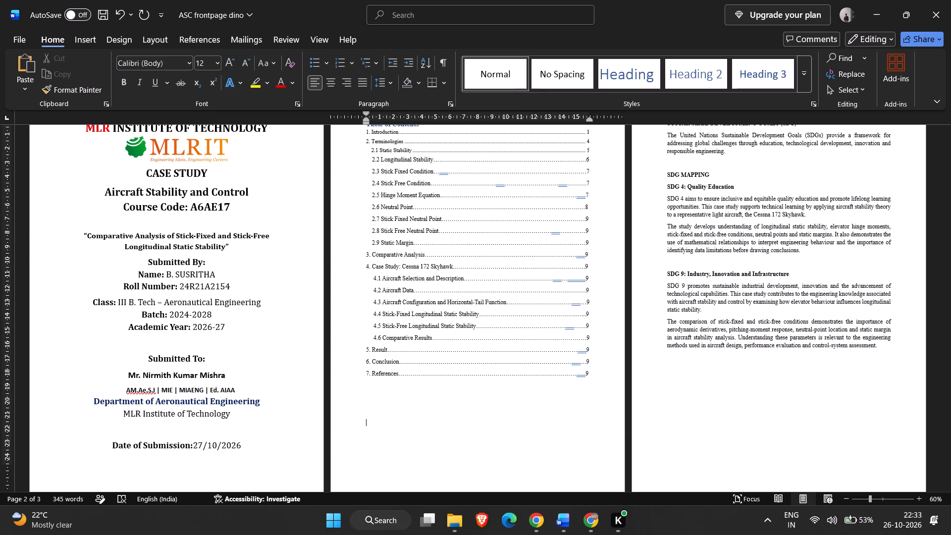
In the table of contents, set the page numbers of 2. Terminologies, 2.1 Static Stability and 2.2 Longitudinal Stability to 1.
{"action": "scroll", "coordinate": [575, 461], "scroll_direction": "up", "scroll_amount": 1}
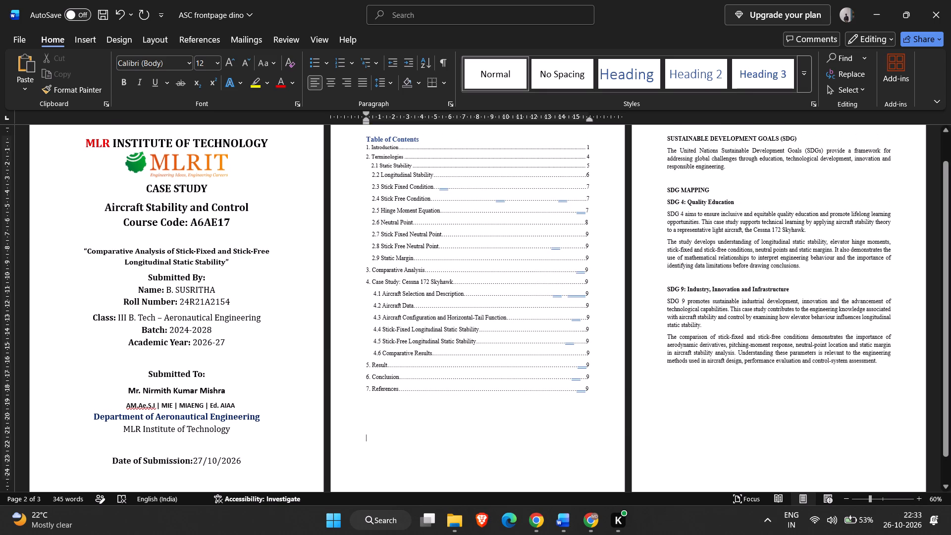
{"action": "scroll", "coordinate": [575, 461], "scroll_direction": "up", "scroll_amount": 1}
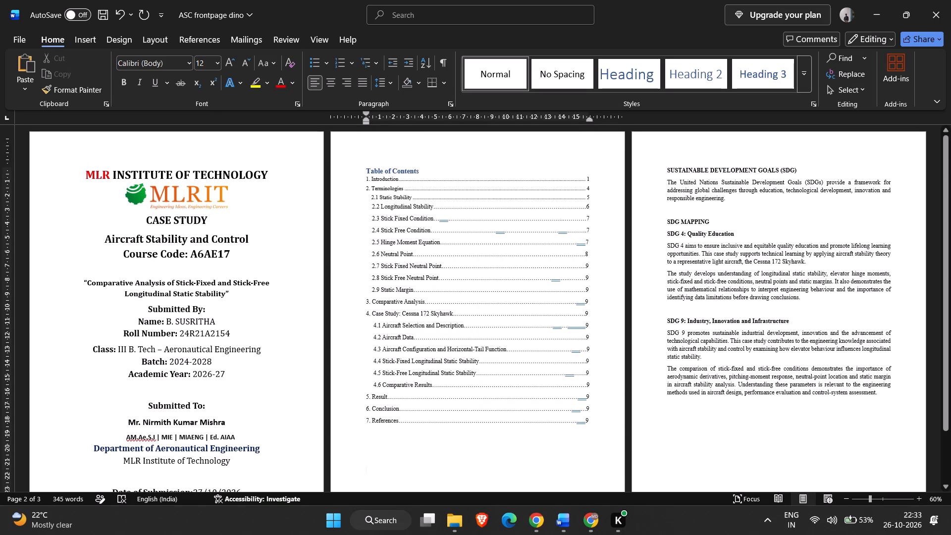
{"action": "left_click", "coordinate": [589, 192]}
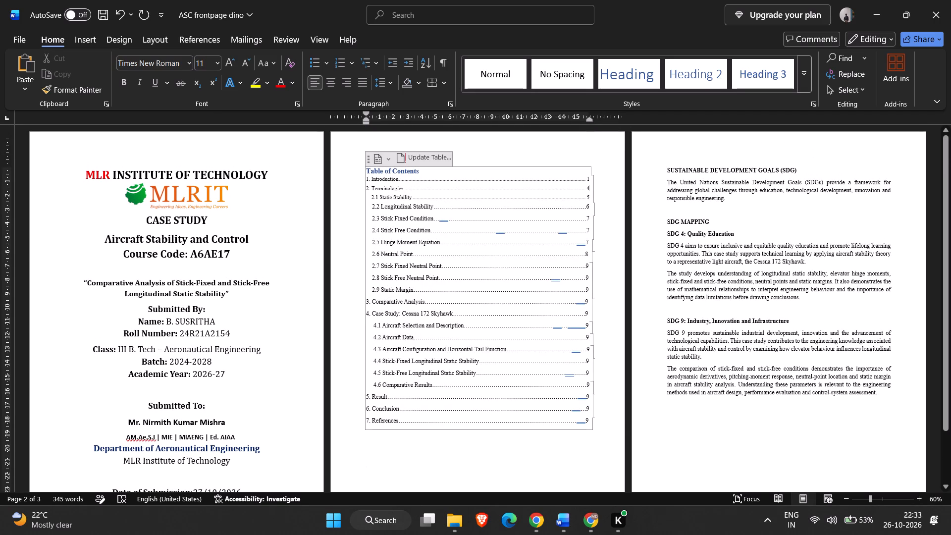
{"action": "key", "text": "BackSpace"}
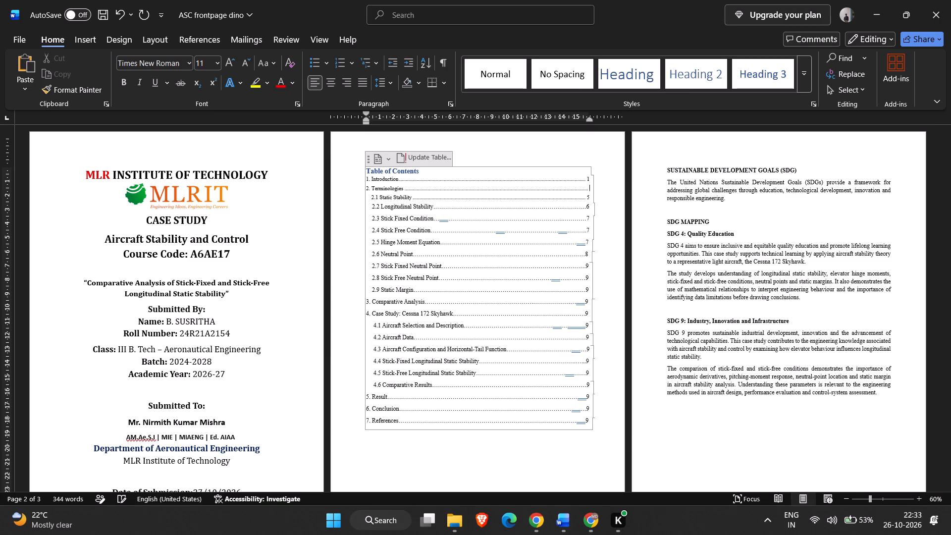
{"action": "key", "text": "1"}
{"action": "key", "text": "Down"}
{"action": "key", "text": "BackSpace"}
{"action": "key", "text": "1"}
{"action": "key", "text": "Down"}
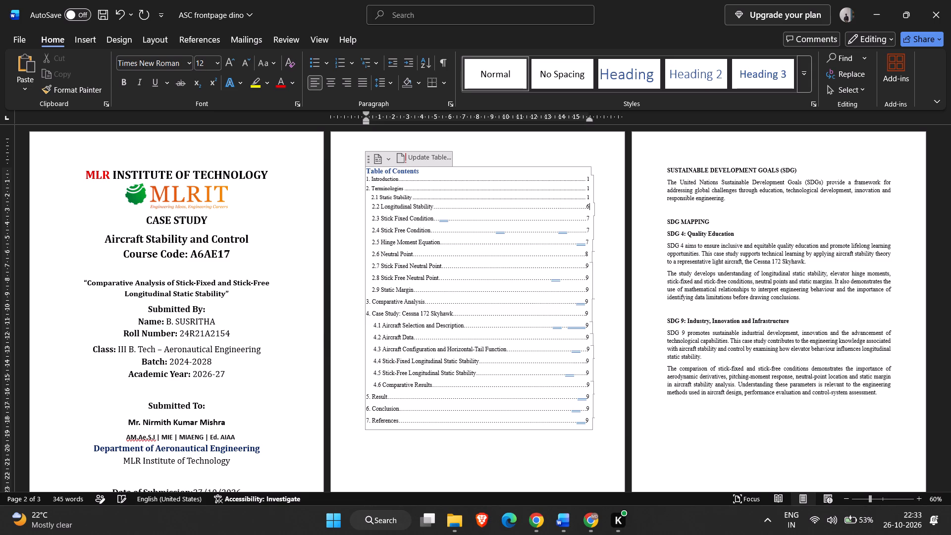
{"action": "key", "text": "BackSpace"}
{"action": "key", "text": "1"}
Set the page numbers of contents entries 2.3 Stick Fixed Condition through 2.6 Neutral Point to 2.
{"action": "key", "text": "Down"}
{"action": "key", "text": "BackSpace"}
{"action": "key", "text": "2"}
{"action": "key", "text": "Down"}
{"action": "key", "text": "BackSpace"}
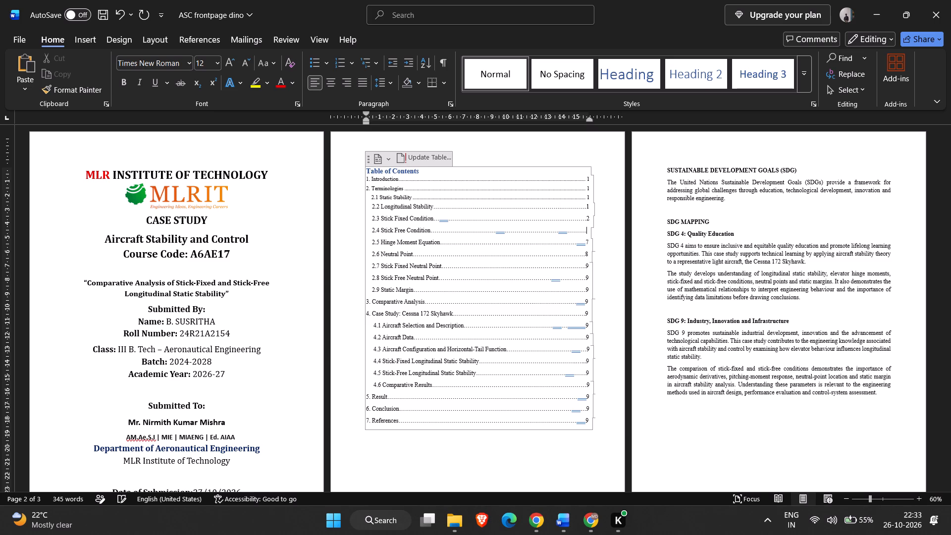
{"action": "key", "text": "2"}
{"action": "key", "text": "Down"}
{"action": "key", "text": "BackSpace"}
{"action": "key", "text": "2"}
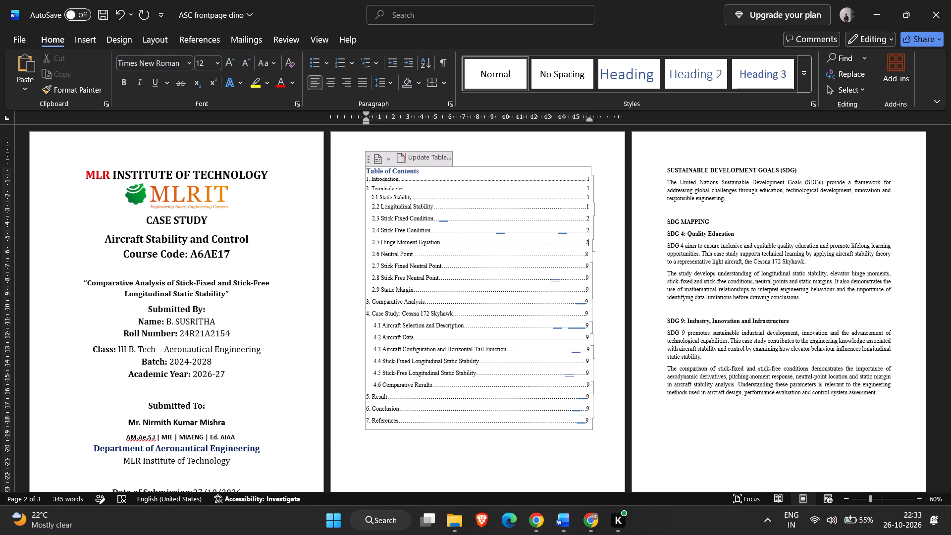
{"action": "scroll", "coordinate": [589, 192], "scroll_direction": "up", "scroll_amount": 3, "text": "ctrl"}
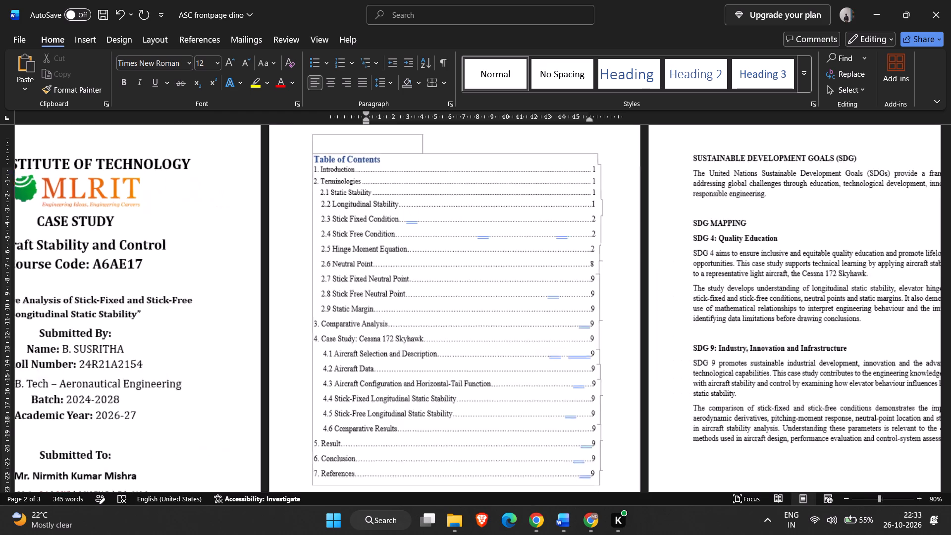
{"action": "scroll", "coordinate": [589, 192], "scroll_direction": "up", "scroll_amount": 6, "text": "ctrl"}
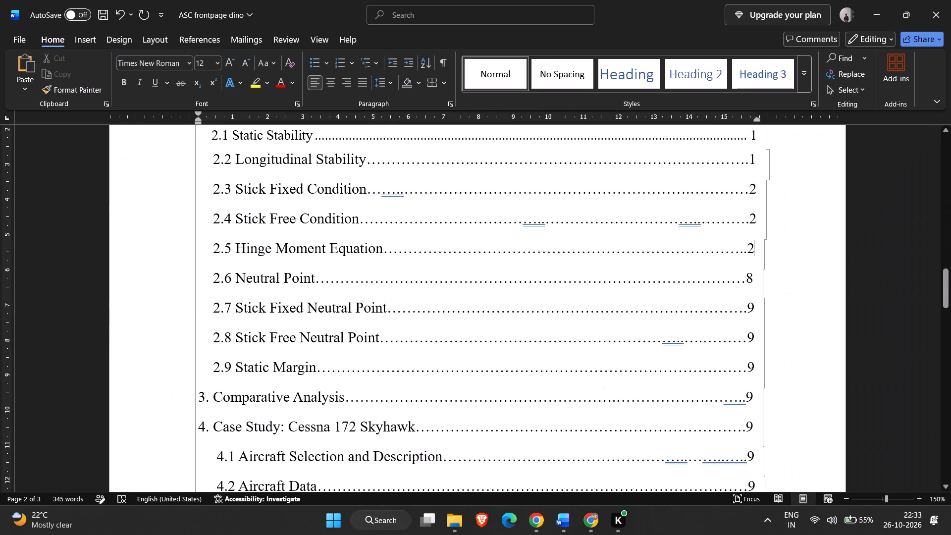
{"action": "left_click", "coordinate": [752, 279]}
{"action": "key", "text": "BackSpace"}
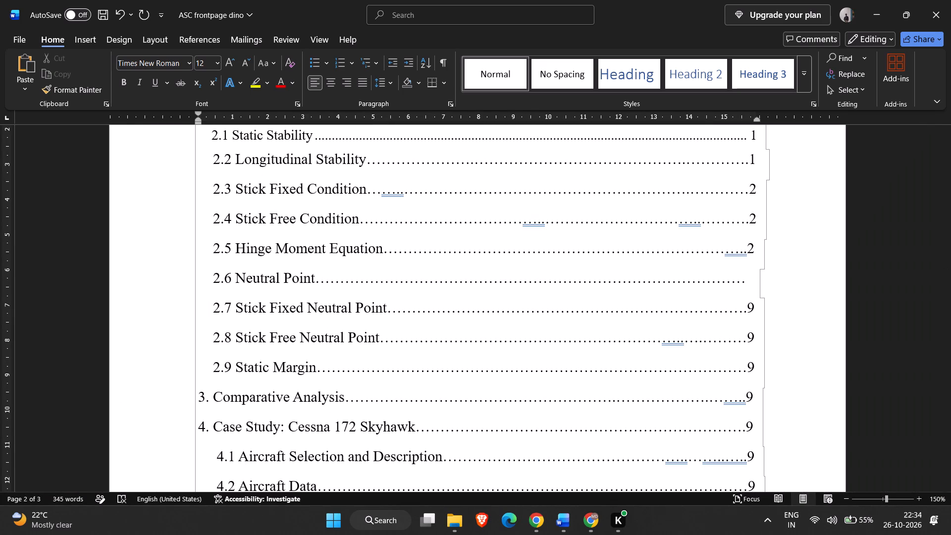
{"action": "key", "text": "2"}
Set the page numbers of contents entries 2.7 Stick Fixed Neutral Point, 2.8 Stick Free Neutral Point and 2.9 Static Margin to 3.
{"action": "scroll", "coordinate": [752, 279], "scroll_direction": "down", "scroll_amount": 1}
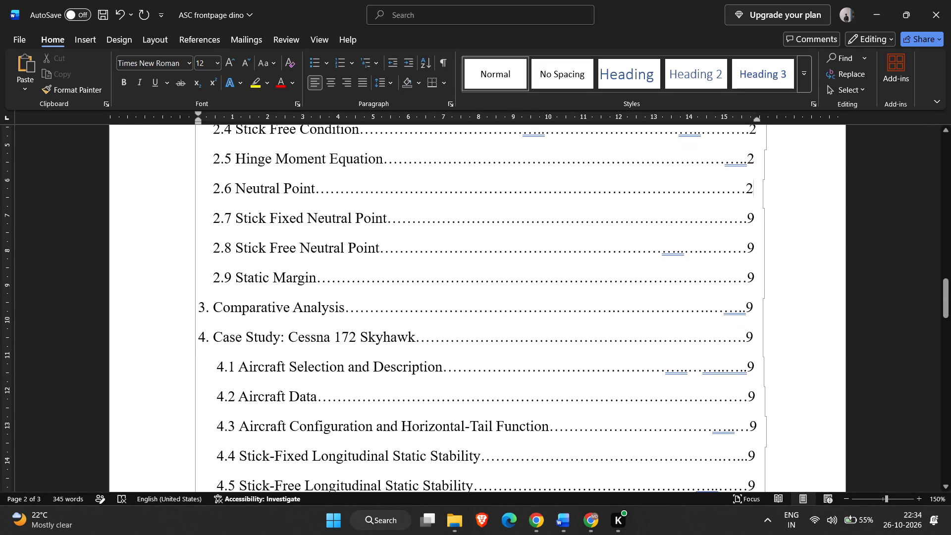
{"action": "left_click", "coordinate": [757, 218]}
{"action": "key", "text": "BackSpace"}
{"action": "key", "text": "3"}
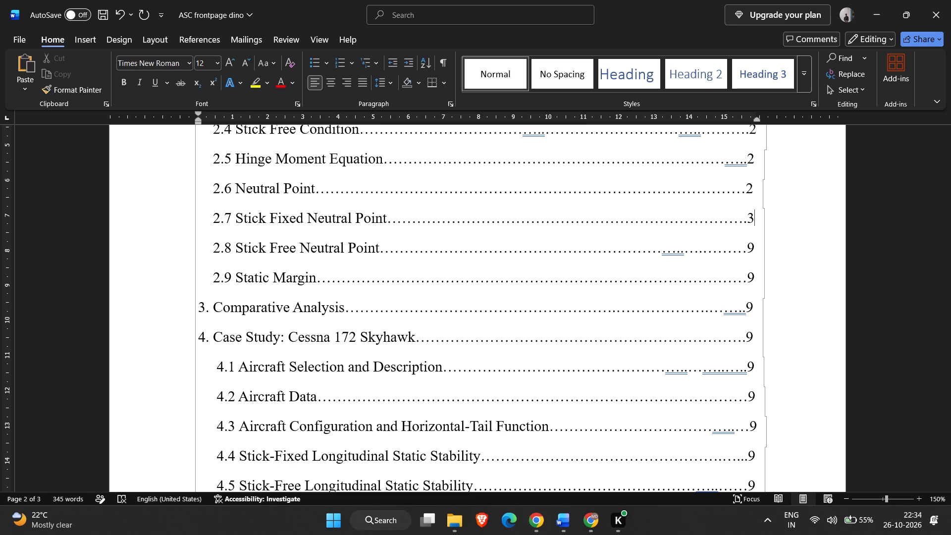
{"action": "key", "text": "Down"}
{"action": "key", "text": "BackSpace"}
{"action": "key", "text": "3"}
{"action": "key", "text": "Down"}
{"action": "key", "text": "BackSpace"}
{"action": "key", "text": "3"}
Set the page numbers of 3. Comparative Analysis, 4. Case Study: Cessna 172 Skyhawk and 4.1 Aircraft Selection and Description to 4.
{"action": "key", "text": "Down"}
{"action": "key", "text": "BackSpace"}
{"action": "key", "text": "4"}
{"action": "key", "text": "Down"}
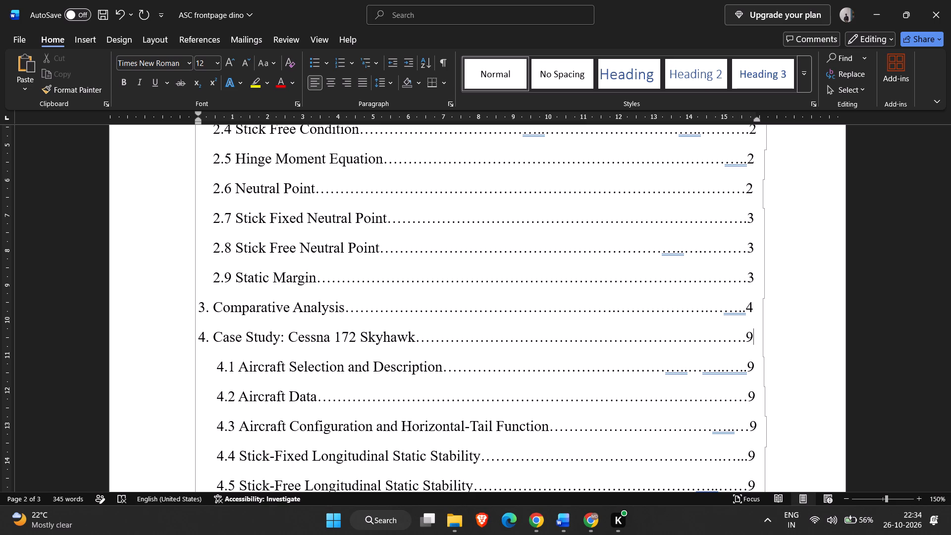
{"action": "key", "text": "BackSpace"}
{"action": "key", "text": "4"}
{"action": "key", "text": "Down"}
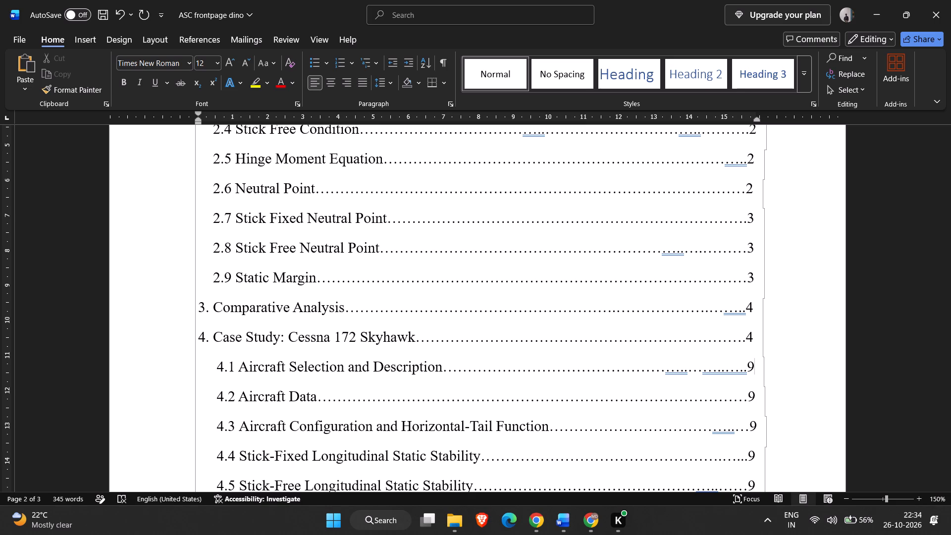
{"action": "key", "text": "BackSpace"}
{"action": "key", "text": "4"}
{"action": "key", "text": "Left"}
{"action": "key", "text": "Right"}
Set the page number of 4.2 Aircraft Data to 5 and those of contents entries 4.3 and 4.4 to 6.
{"action": "key", "text": "Down"}
{"action": "key", "text": "BackSpace"}
{"action": "key", "text": "5"}
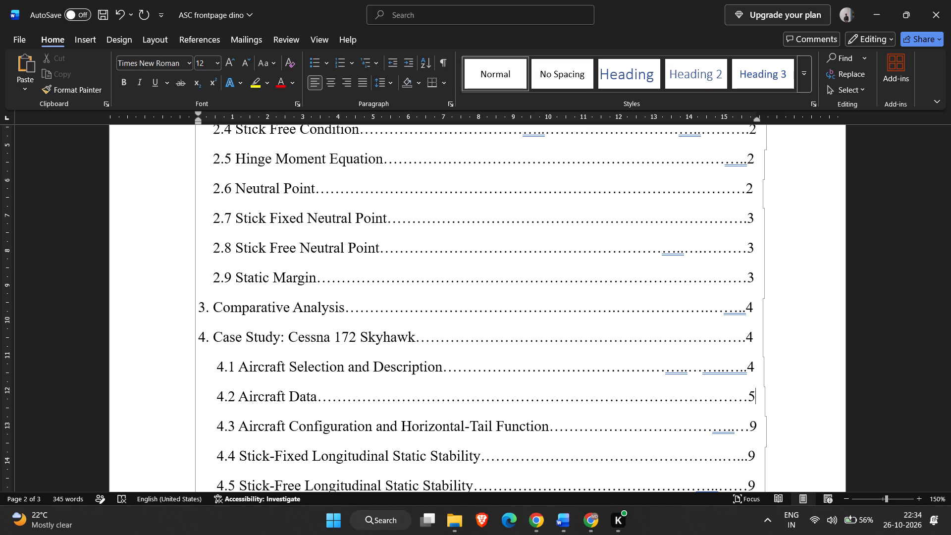
{"action": "key", "text": "Down"}
{"action": "key", "text": "BackSpace"}
{"action": "key", "text": "6"}
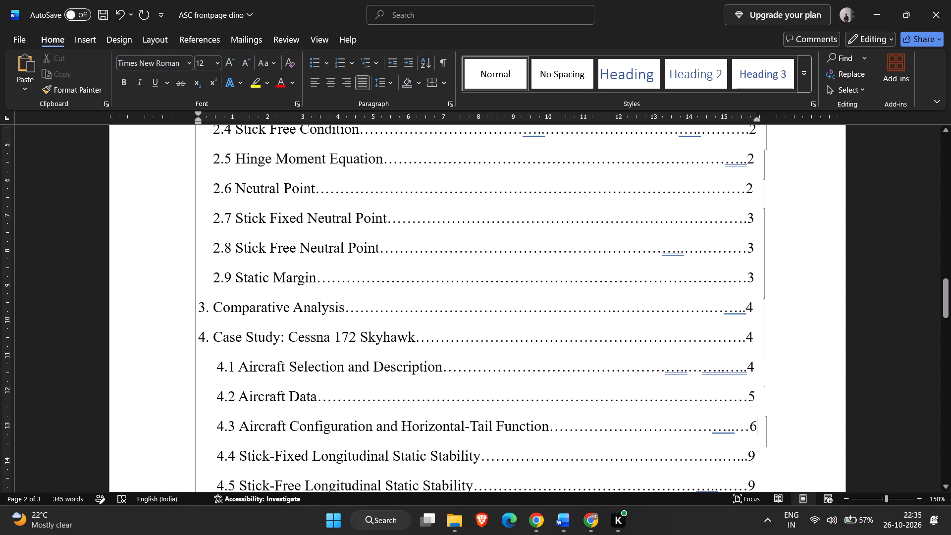
{"action": "scroll", "coordinate": [526, 366], "scroll_direction": "down", "scroll_amount": 1}
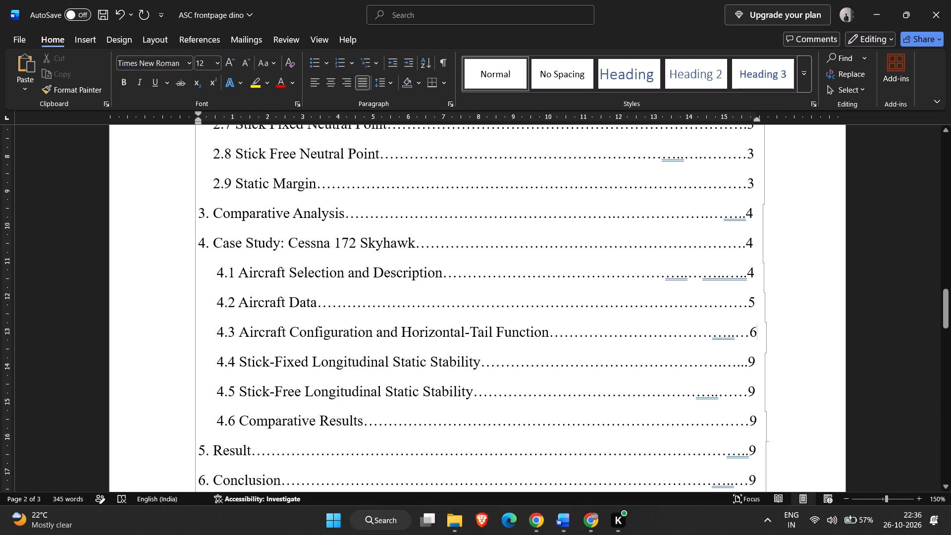
{"action": "key", "text": "Down"}
{"action": "key", "text": "BackSpace"}
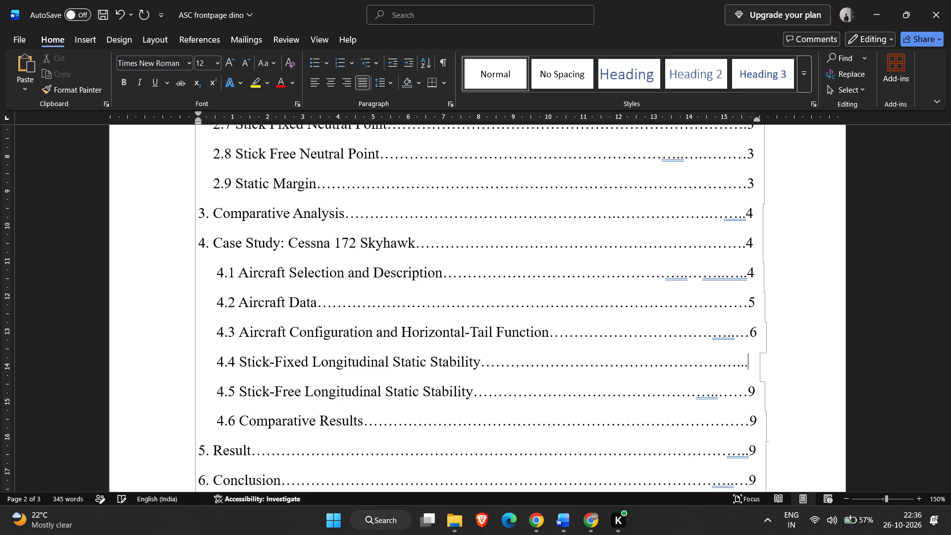
{"action": "key", "text": "6"}
Set the page numbers of contents entries 4.5 Stick-Free Longitudinal Static Stability and 4.6 Comparative Results to 7.
{"action": "key", "text": "Down"}
{"action": "key", "text": "BackSpace"}
{"action": "key", "text": "7"}
{"action": "key", "text": "Down"}
{"action": "key", "text": "BackSpace"}
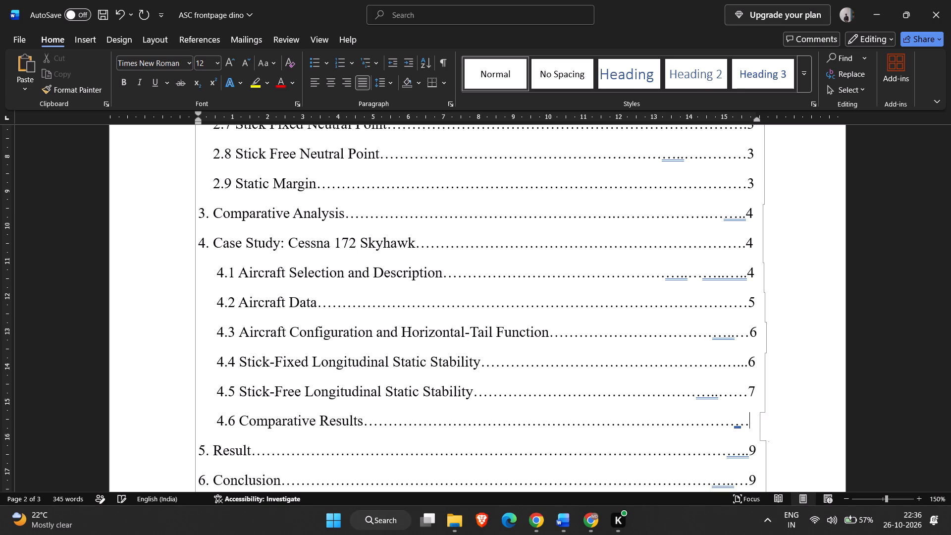
{"action": "key", "text": "7"}
Set the page numbers of contents entries 5. Result and 6. Conclusion to 8.
{"action": "scroll", "coordinate": [818, 317], "scroll_direction": "down", "scroll_amount": 1}
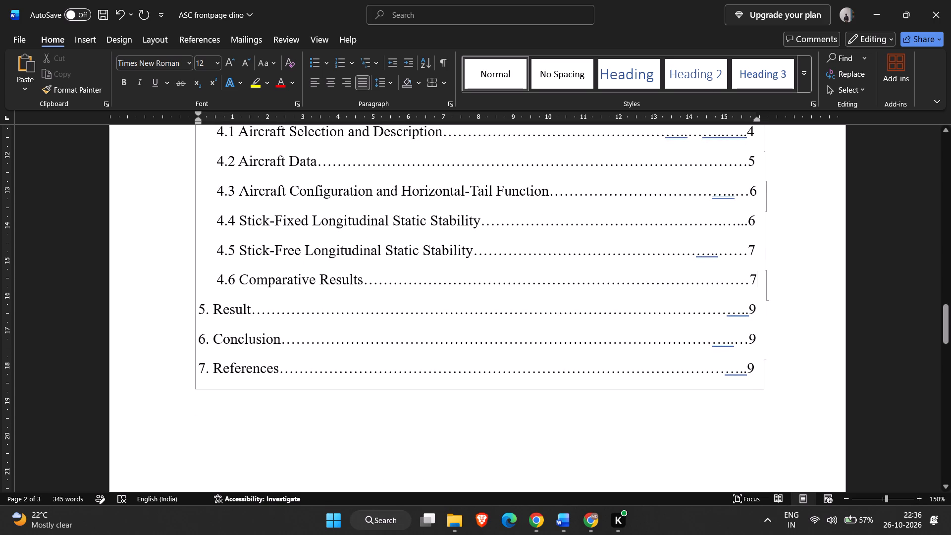
{"action": "left_click", "coordinate": [759, 309]}
{"action": "key", "text": "BackSpace"}
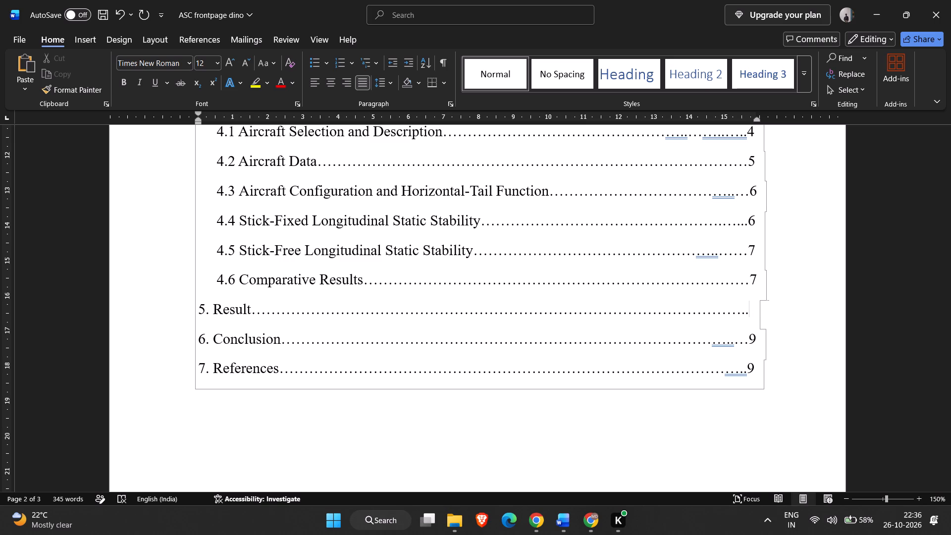
{"action": "key", "text": "8"}
{"action": "key", "text": "Down"}
{"action": "key", "text": "BackSpace"}
{"action": "key", "text": "8"}
{"action": "key", "text": "Down"}
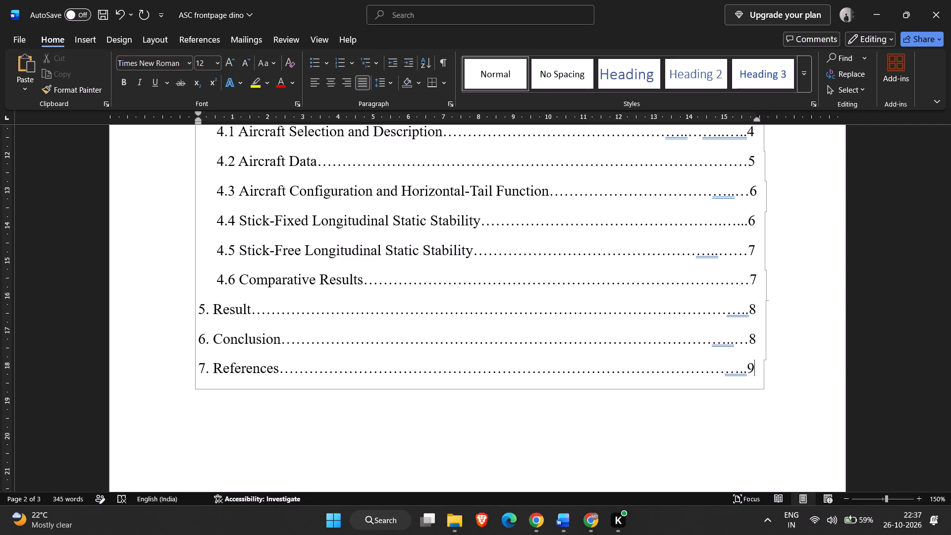
Save a copy of the document as a PDF named "asc dinoo cover" in Downloads, and close its preview.
{"action": "scroll", "coordinate": [759, 309], "scroll_direction": "up", "scroll_amount": 10}
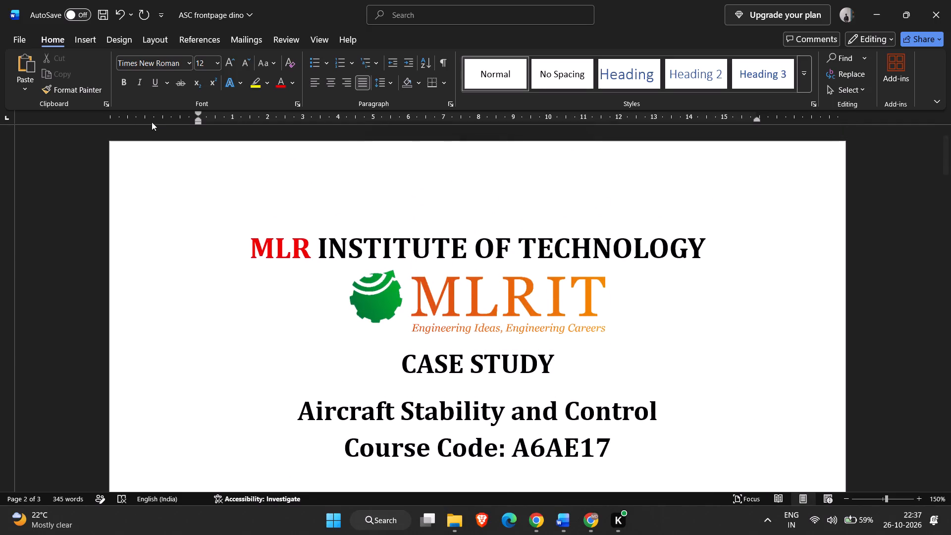
{"action": "left_click", "coordinate": [21, 41]}
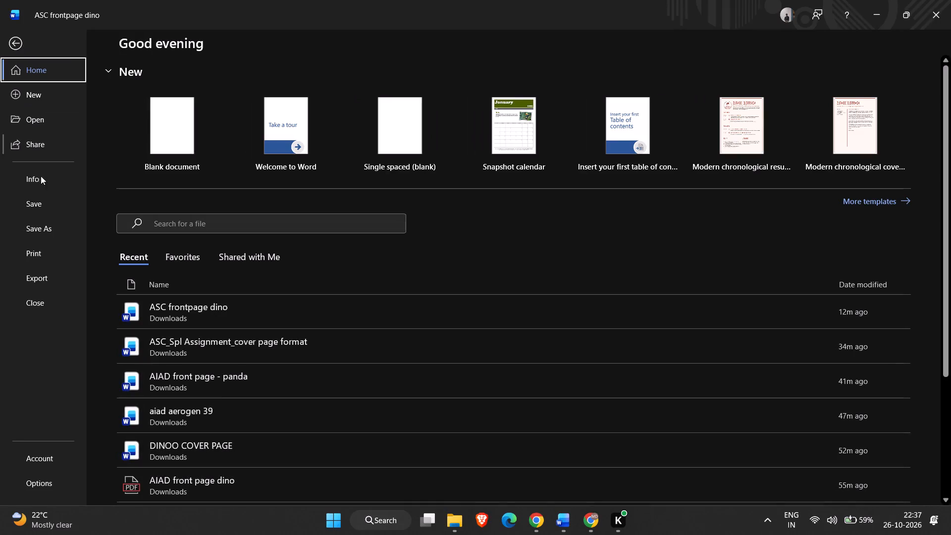
{"action": "left_click", "coordinate": [45, 229]}
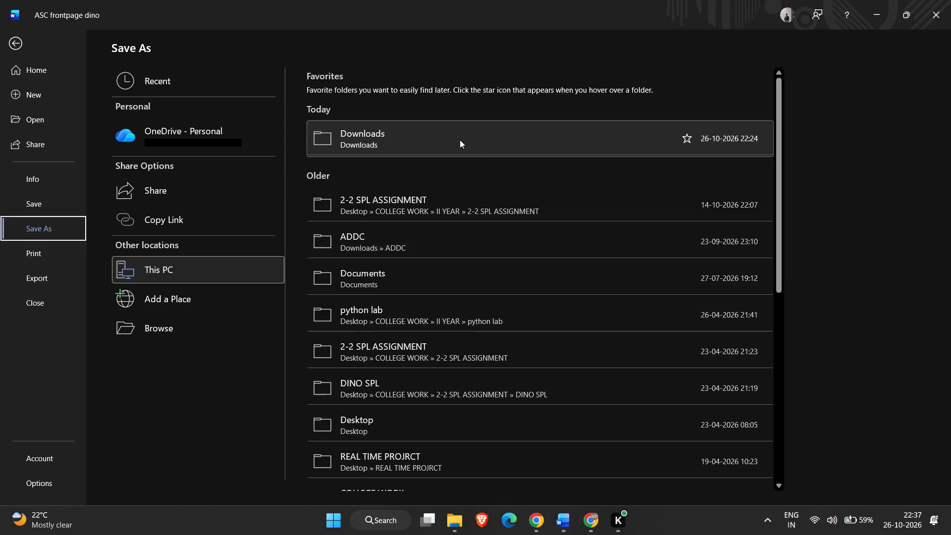
{"action": "left_click", "coordinate": [460, 140]}
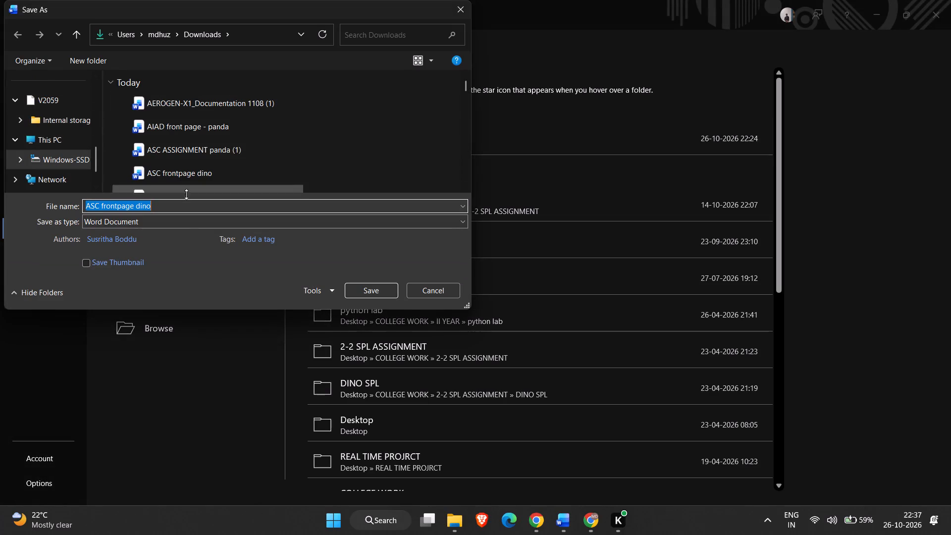
{"action": "left_click", "coordinate": [173, 221]}
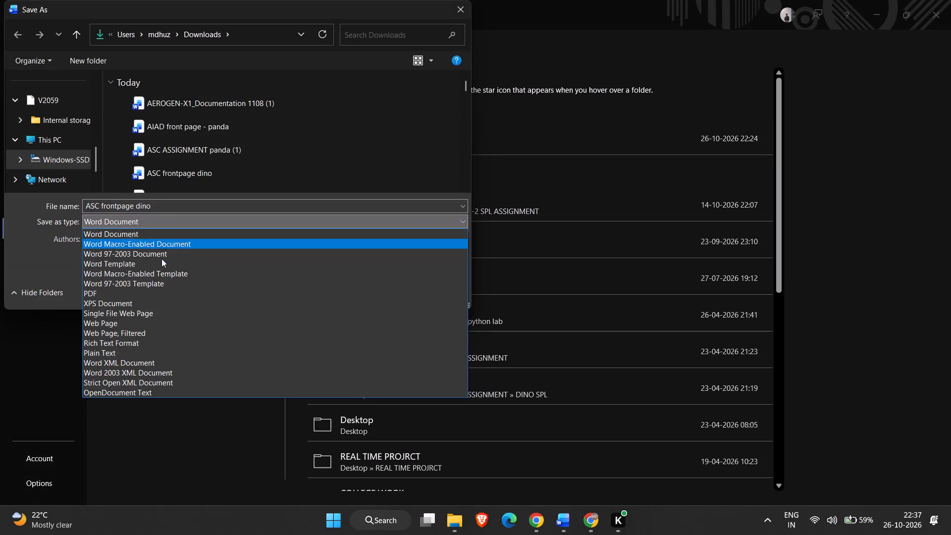
{"action": "left_click", "coordinate": [149, 298]}
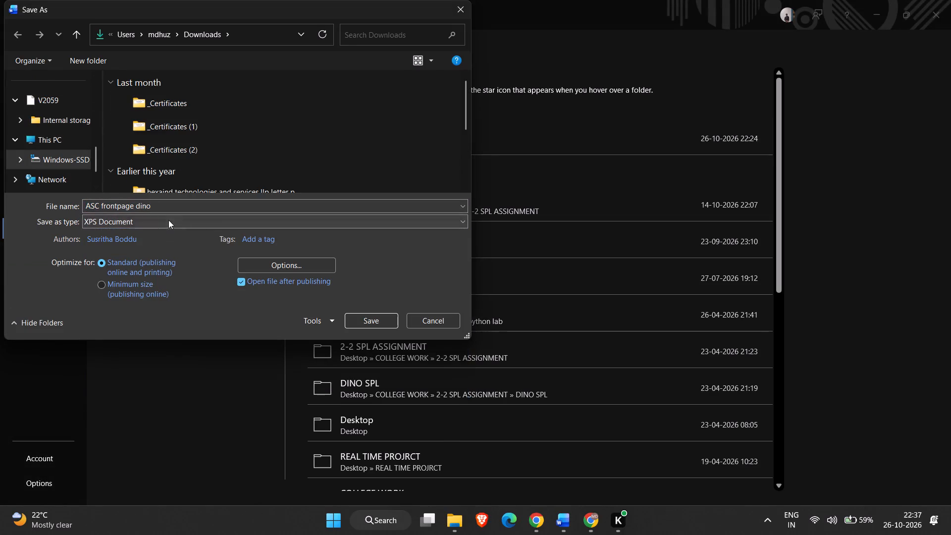
{"action": "left_click", "coordinate": [168, 219]}
{"action": "left_click", "coordinate": [143, 289]}
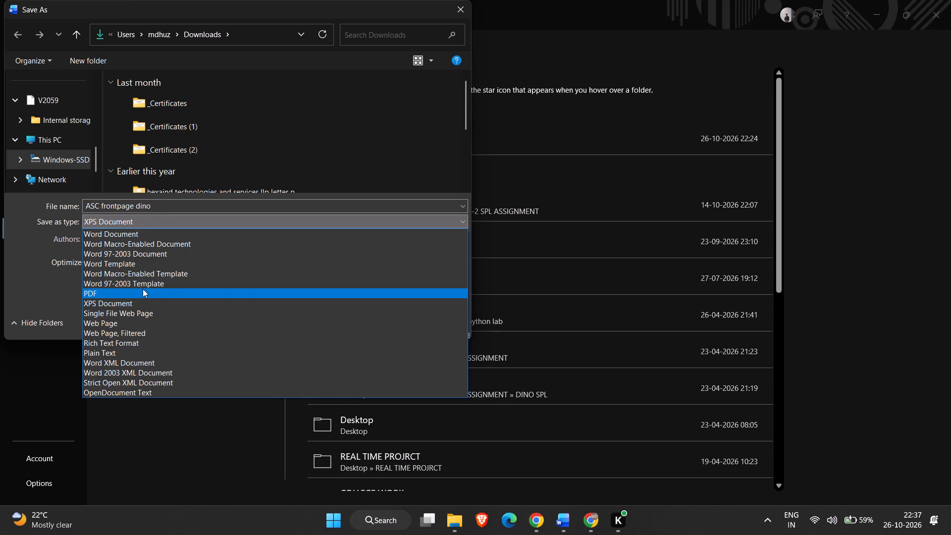
{"action": "left_click", "coordinate": [159, 206]}
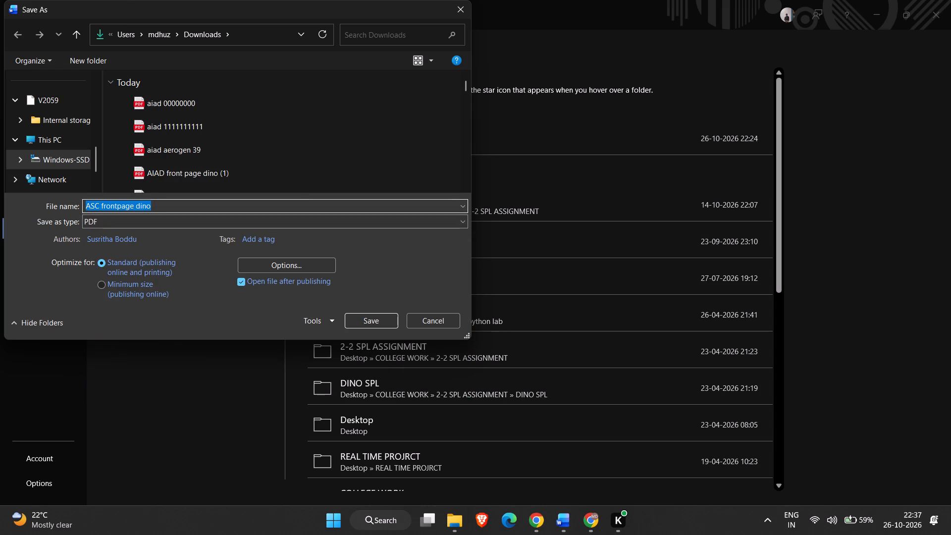
{"action": "key", "text": "BackSpace"}
{"action": "type", "text": "asc dinoo cover"}
{"action": "key", "text": "space"}
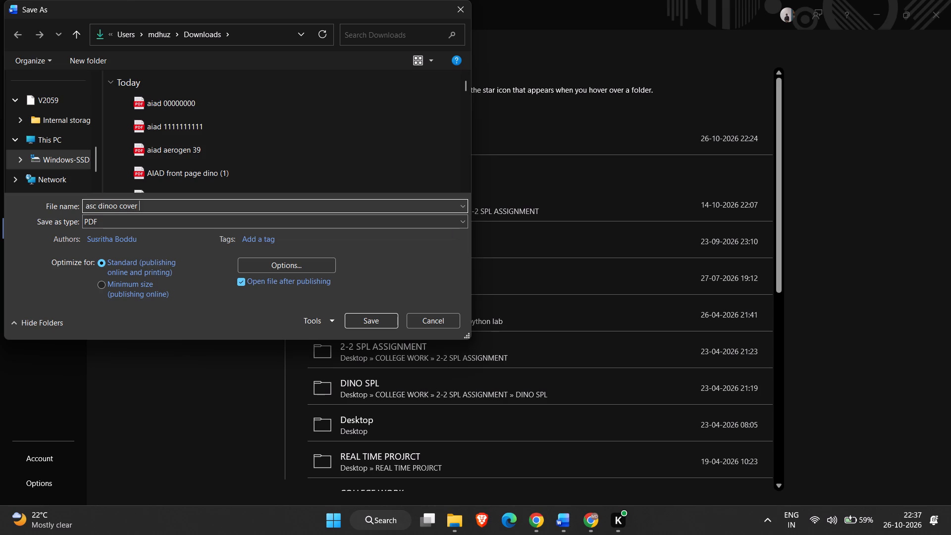
{"action": "key", "text": "Return"}
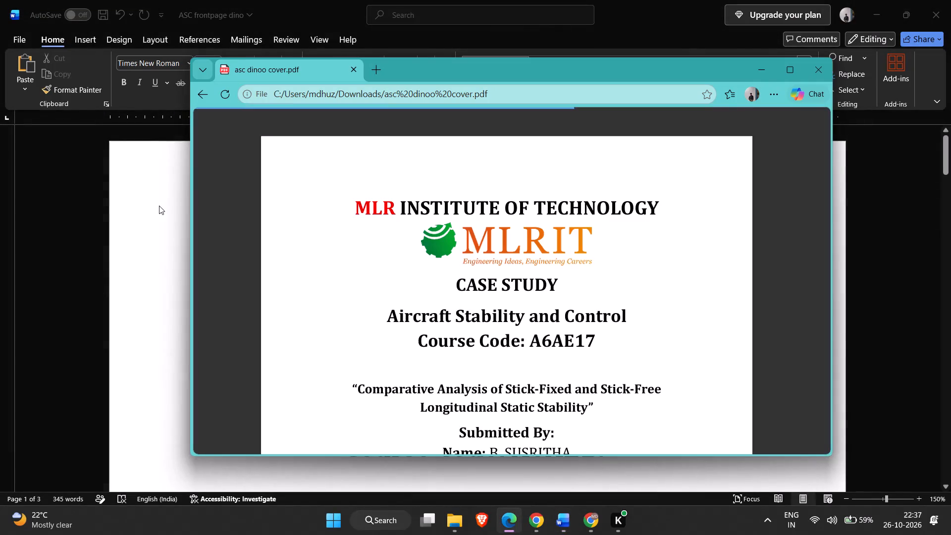
{"action": "left_click", "coordinate": [817, 66]}
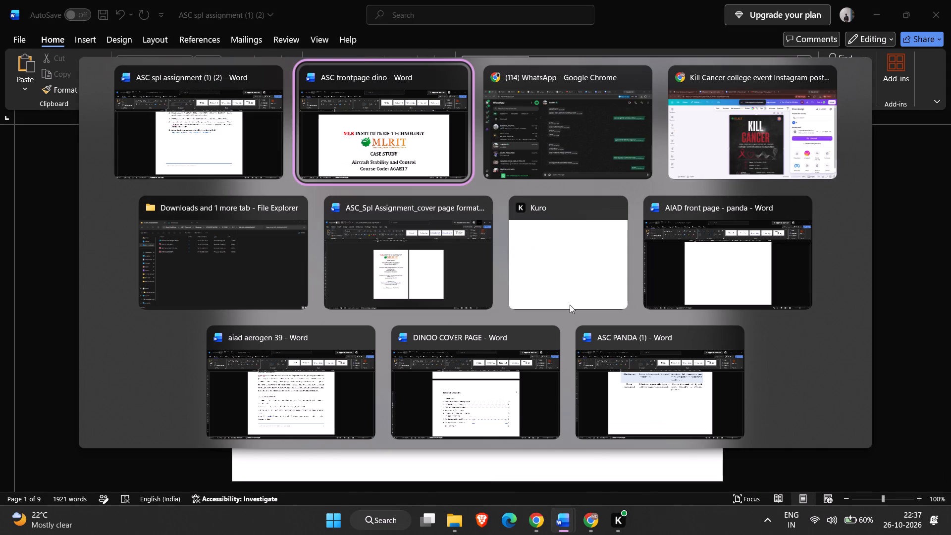
Close the ASC frontpage dino document without saving its changes.
{"action": "scroll", "coordinate": [498, 423], "scroll_direction": "down", "scroll_amount": 7}
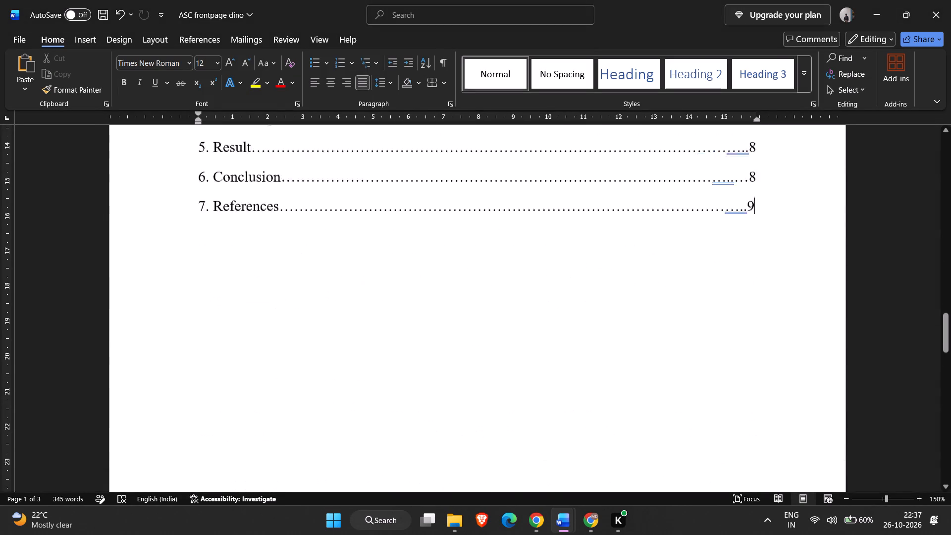
{"action": "scroll", "coordinate": [498, 423], "scroll_direction": "down", "scroll_amount": 7}
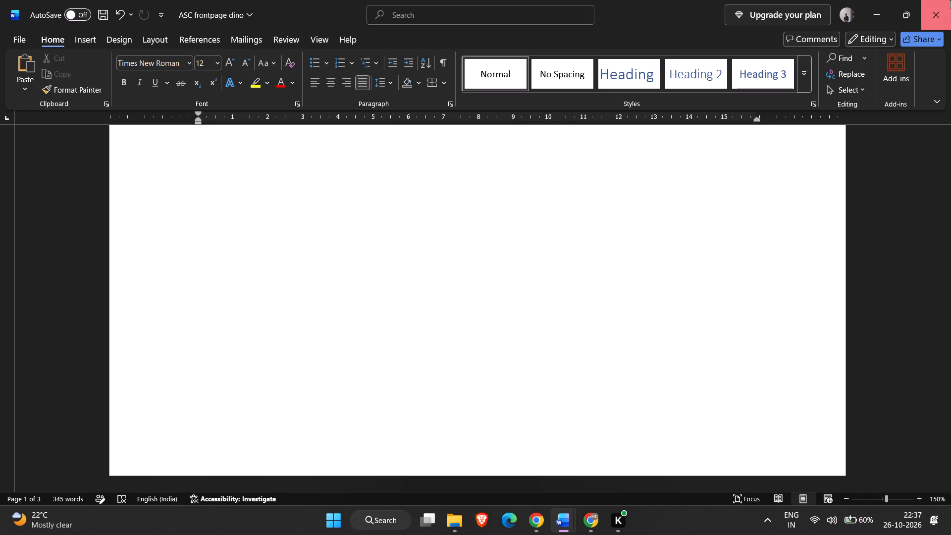
{"action": "left_click", "coordinate": [950, 0]}
{"action": "left_click", "coordinate": [534, 348]}
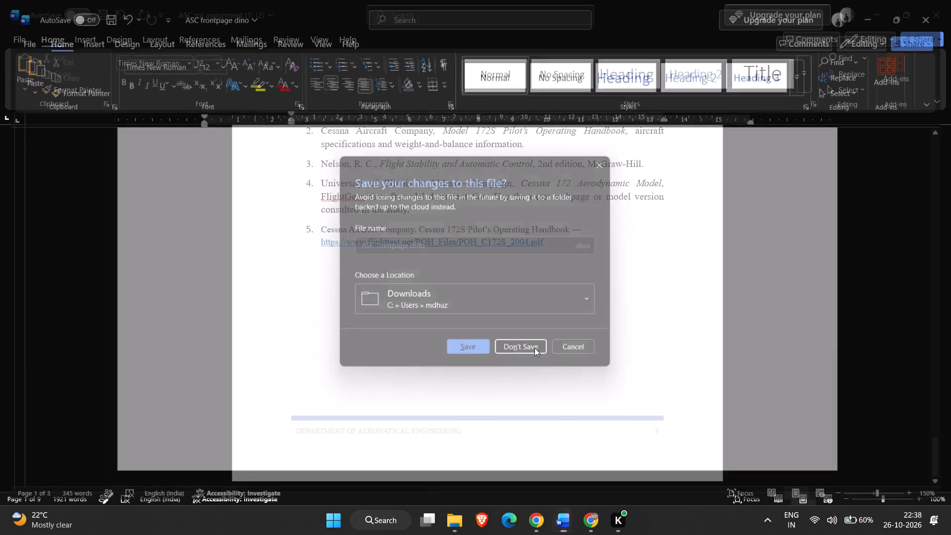
In the ASC spl assignment (1) (2) document, renumber the Stick-Fixed Longitudinal Static Stability heading to 4.4.
{"action": "scroll", "coordinate": [534, 348], "scroll_direction": "up", "scroll_amount": 5}
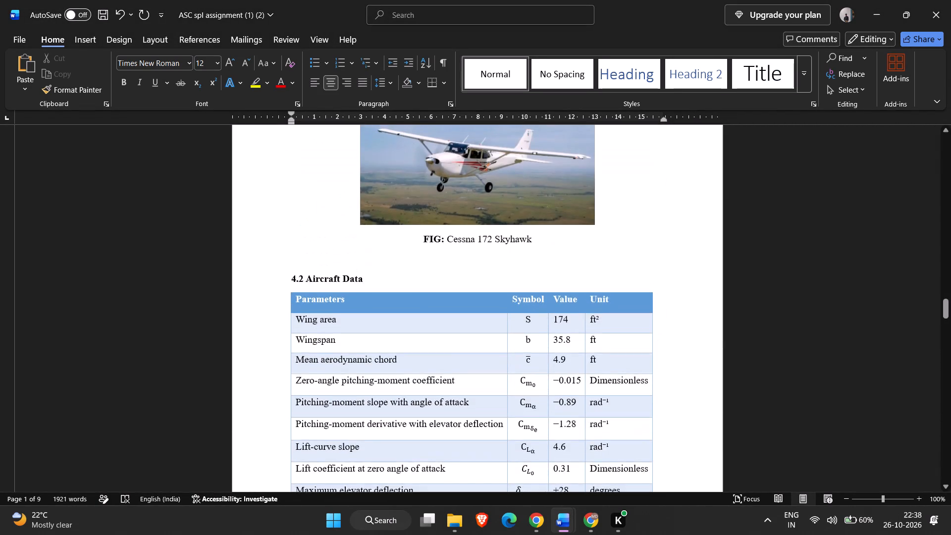
{"action": "scroll", "coordinate": [534, 348], "scroll_direction": "up", "scroll_amount": 3}
{"action": "scroll", "coordinate": [534, 348], "scroll_direction": "down", "scroll_amount": 2}
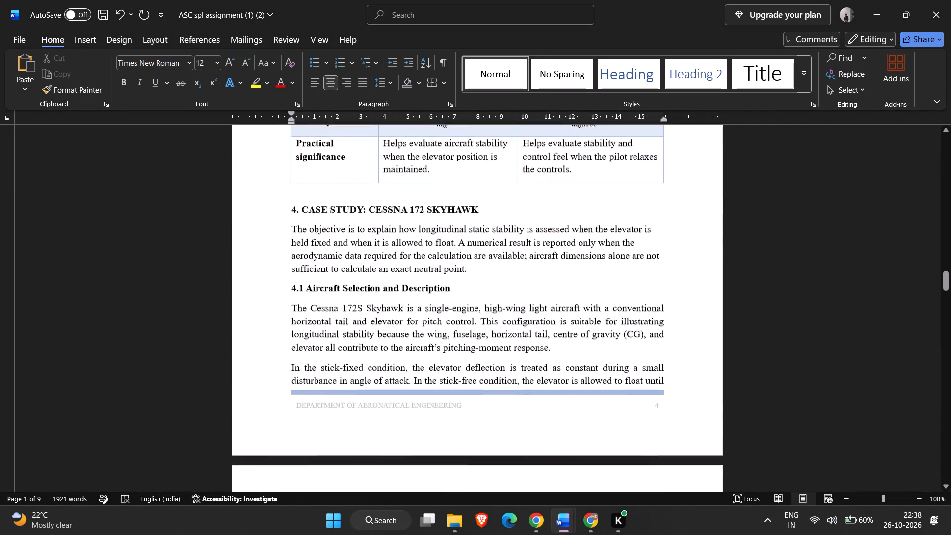
{"action": "scroll", "coordinate": [534, 348], "scroll_direction": "down", "scroll_amount": 3}
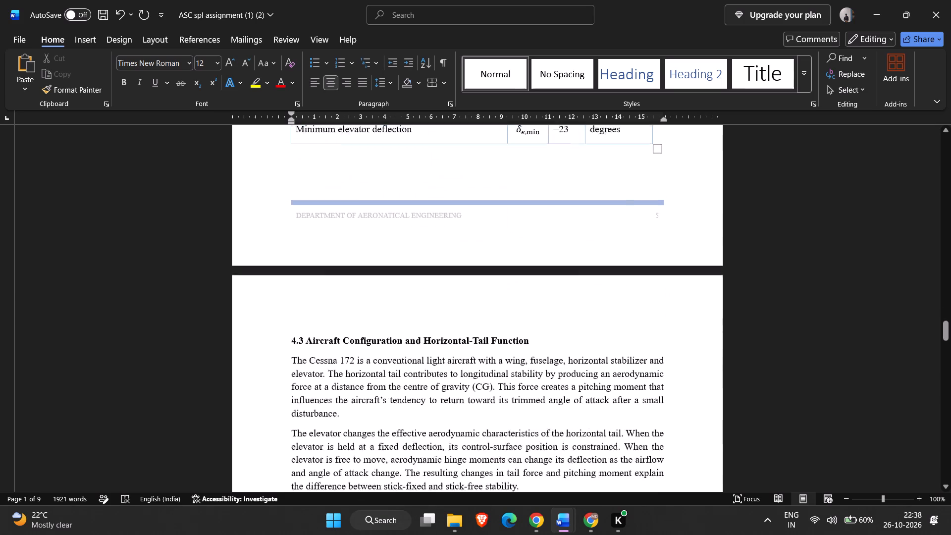
{"action": "scroll", "coordinate": [534, 348], "scroll_direction": "down", "scroll_amount": 2}
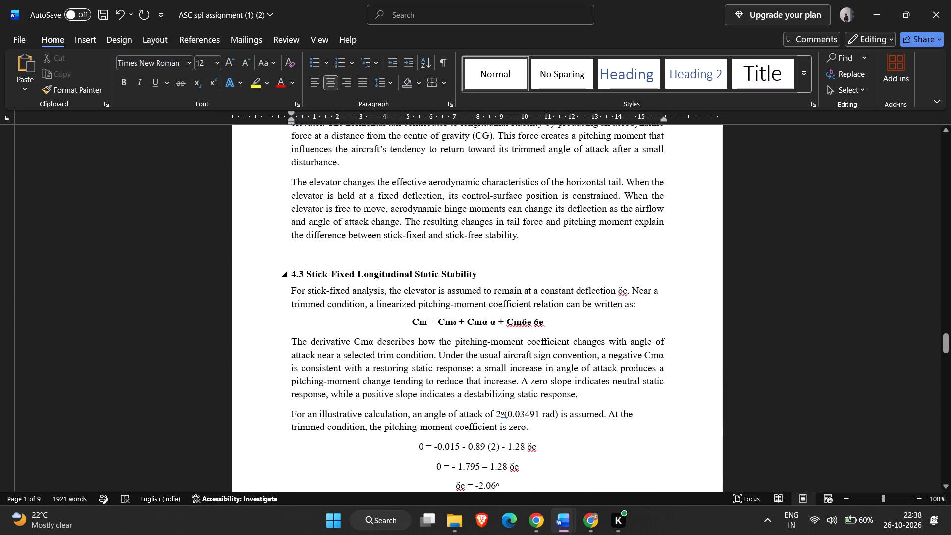
{"action": "left_click", "coordinate": [304, 273]}
{"action": "key", "text": "BackSpace"}
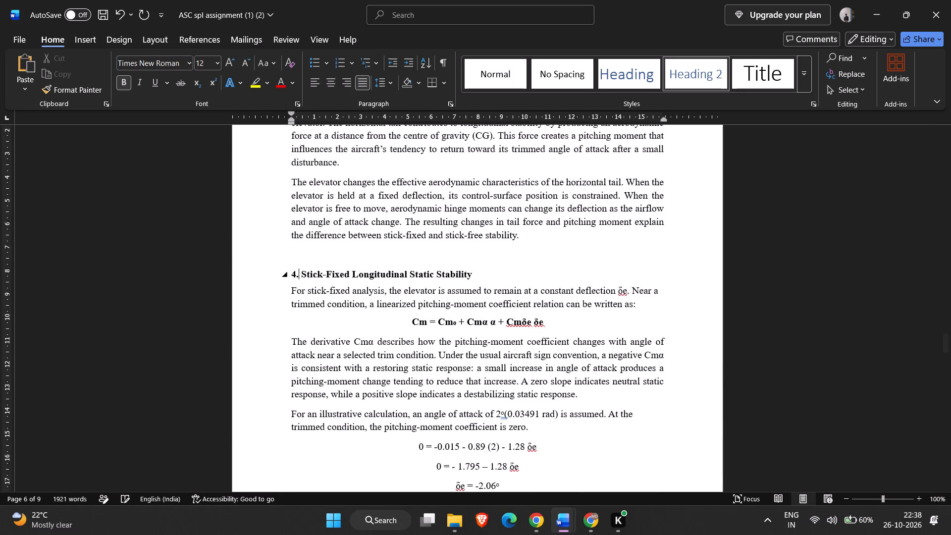
{"action": "key", "text": "4"}
Renumber the Stick-Free Longitudinal Static Stability heading to 4.5.
{"action": "scroll", "coordinate": [343, 312], "scroll_direction": "down", "scroll_amount": 1}
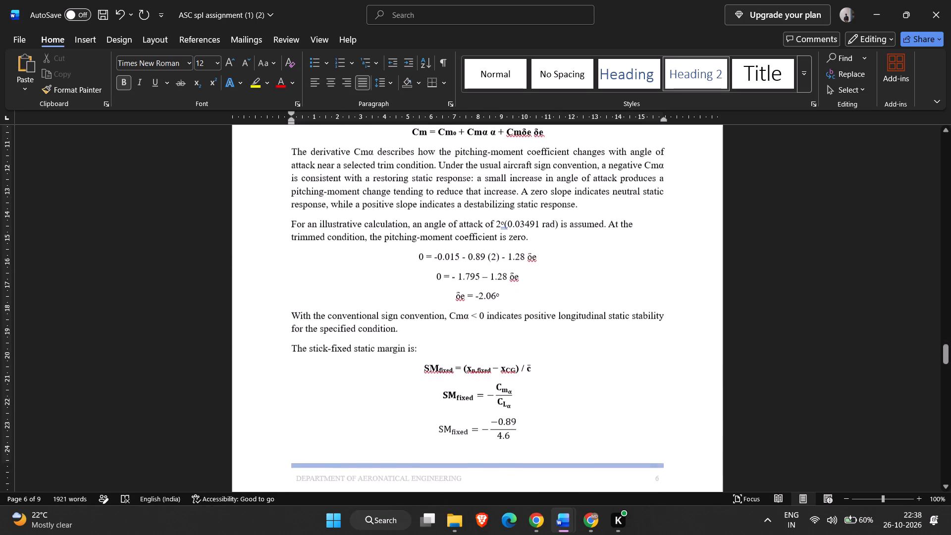
{"action": "scroll", "coordinate": [343, 312], "scroll_direction": "down", "scroll_amount": 2}
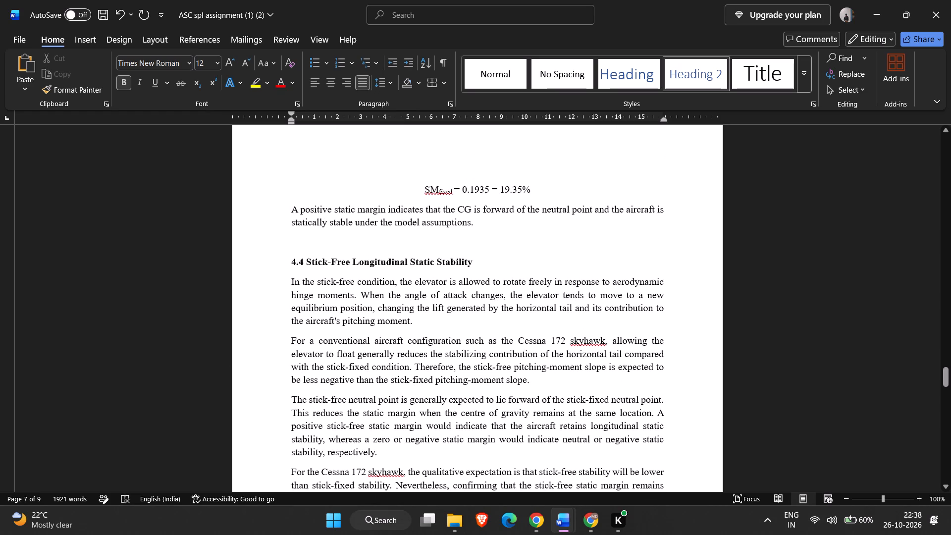
{"action": "left_click", "coordinate": [306, 261]}
{"action": "key", "text": "Left"}
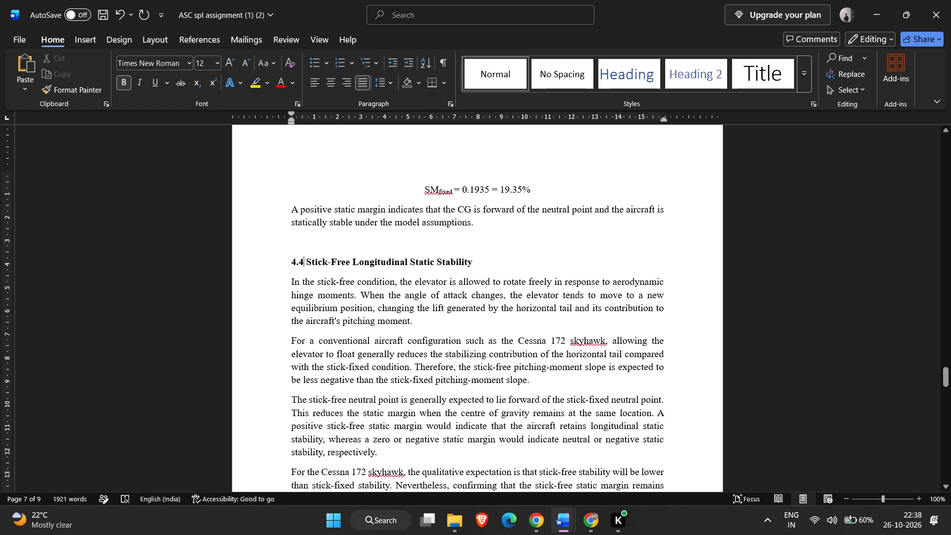
{"action": "key", "text": "BackSpace"}
{"action": "key", "text": "5"}
{"action": "key", "text": "Down"}
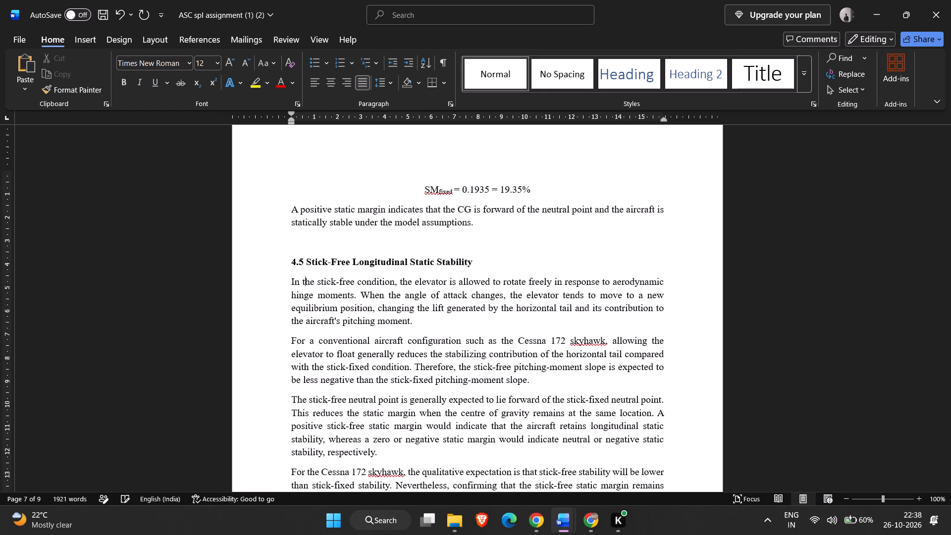
Renumber the Comparative Results heading above the stick-fixed and stick-free comparison table to 4.6.
{"action": "scroll", "coordinate": [306, 261], "scroll_direction": "down", "scroll_amount": 2}
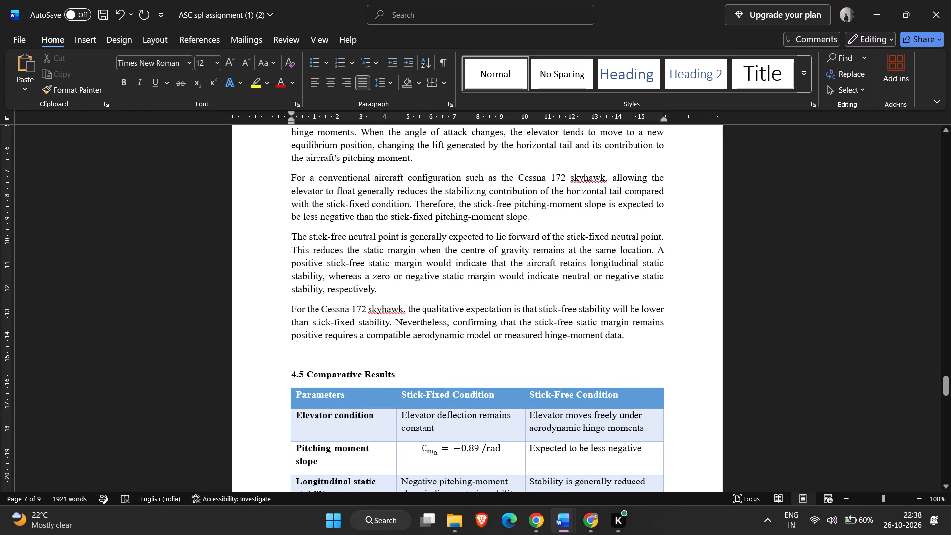
{"action": "left_click", "coordinate": [302, 371]}
{"action": "key", "text": "BackSpace"}
{"action": "key", "text": "6"}
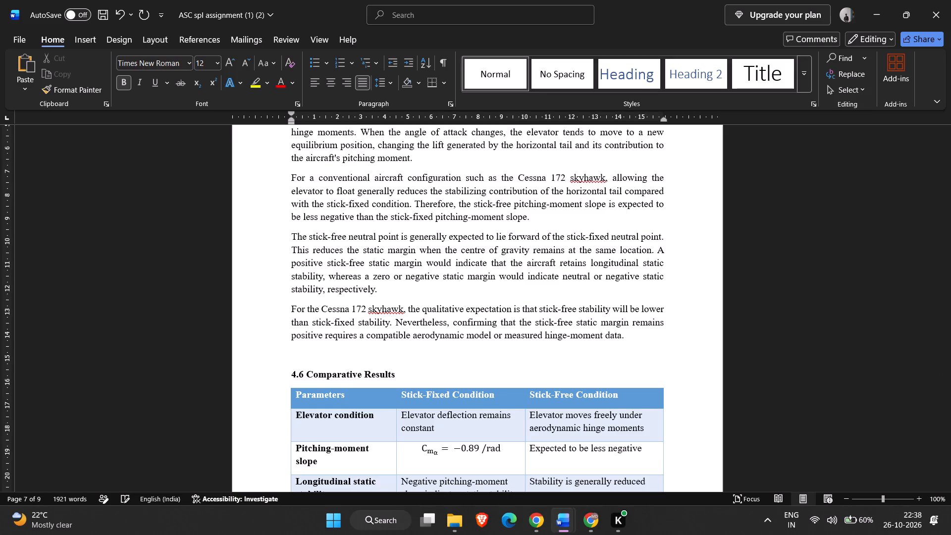
{"action": "scroll", "coordinate": [302, 371], "scroll_direction": "down", "scroll_amount": 12}
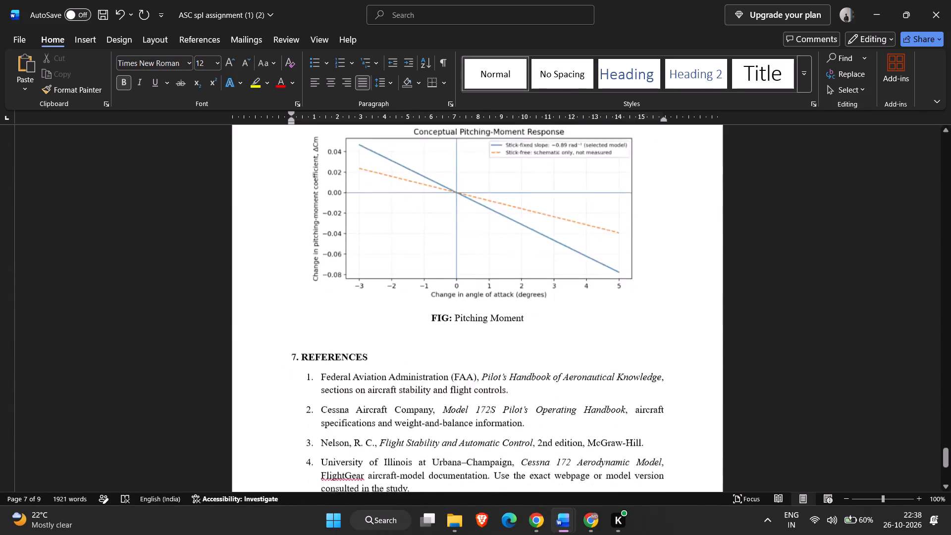
Save the renumbered assignment as a new file in the Downloads folder, naming it ASC DINOO MAIN.
{"action": "scroll", "coordinate": [302, 371], "scroll_direction": "down", "scroll_amount": 5}
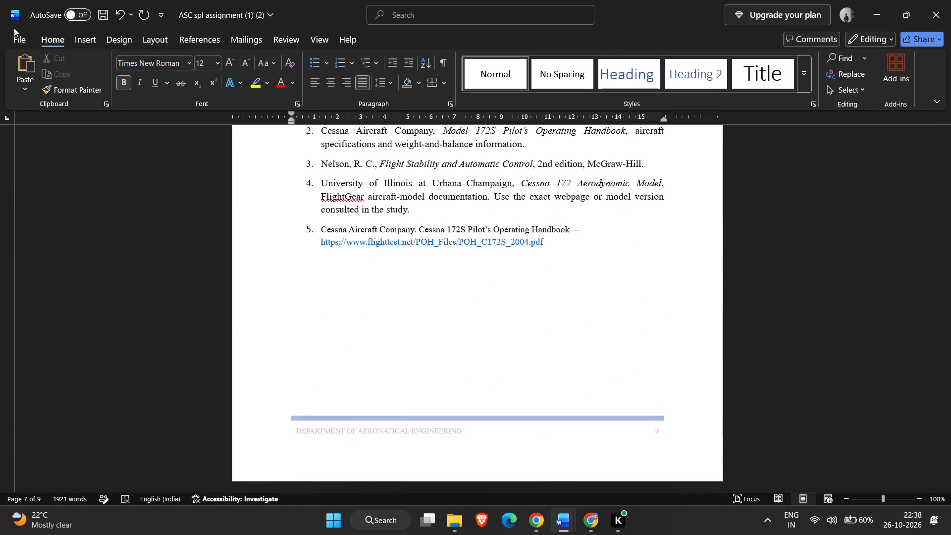
{"action": "left_click", "coordinate": [17, 38]}
{"action": "left_click", "coordinate": [32, 223]}
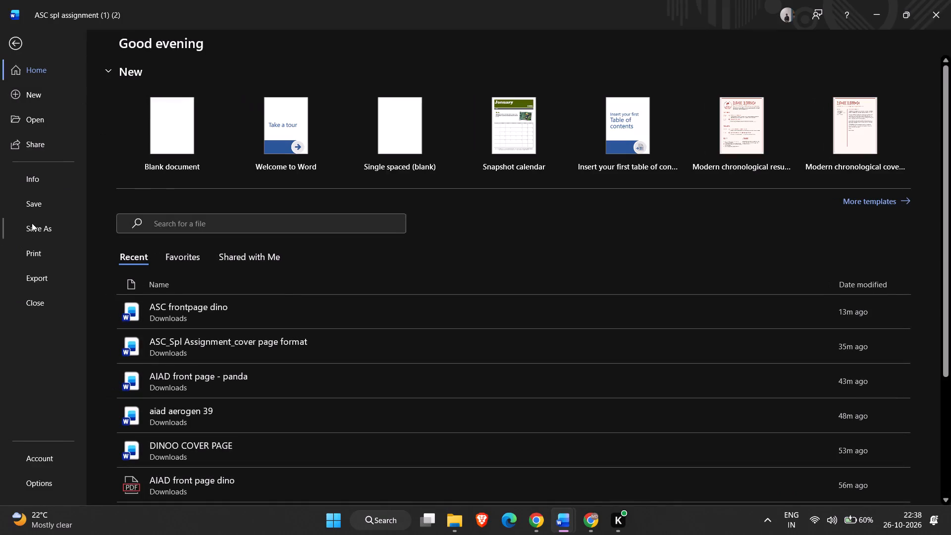
{"action": "double_click", "coordinate": [357, 137]}
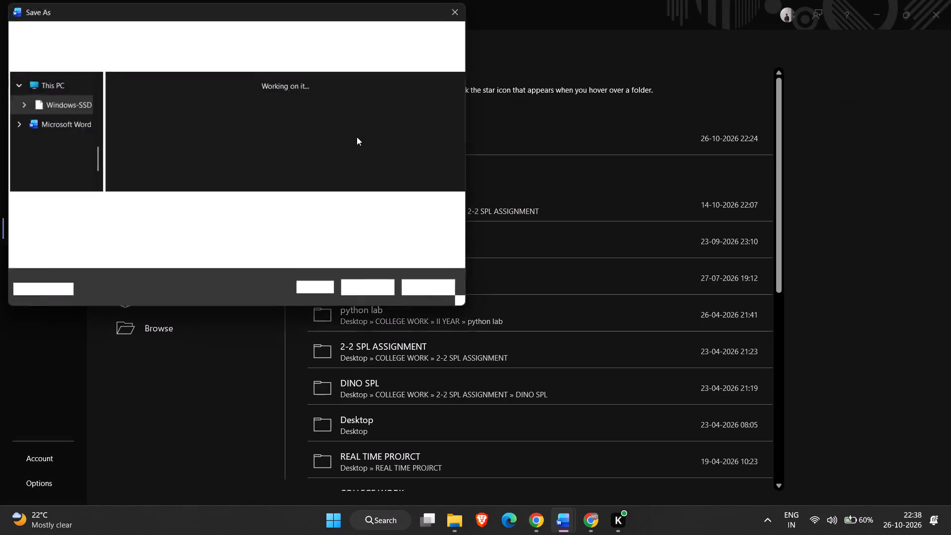
{"action": "key", "text": "BackSpace"}
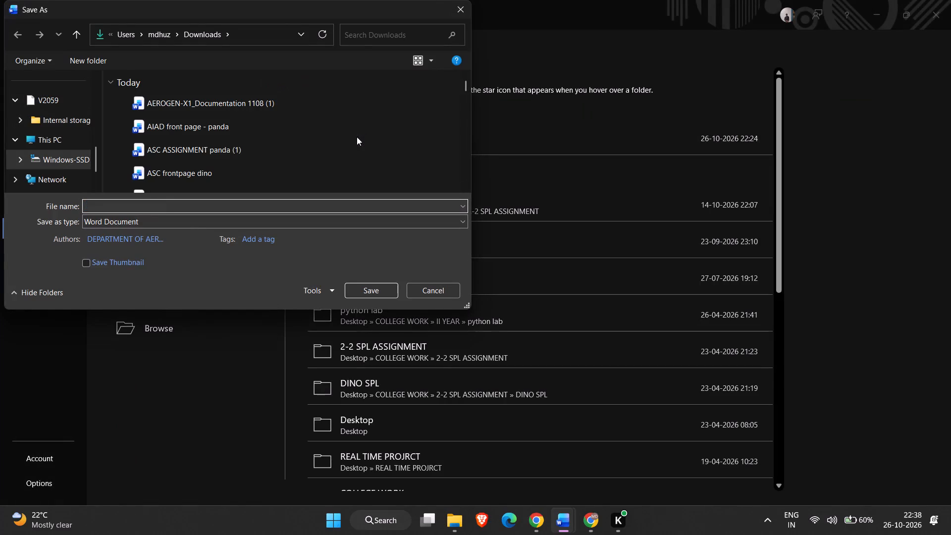
{"action": "type", "text": "ASC"}
{"action": "key", "text": "space"}
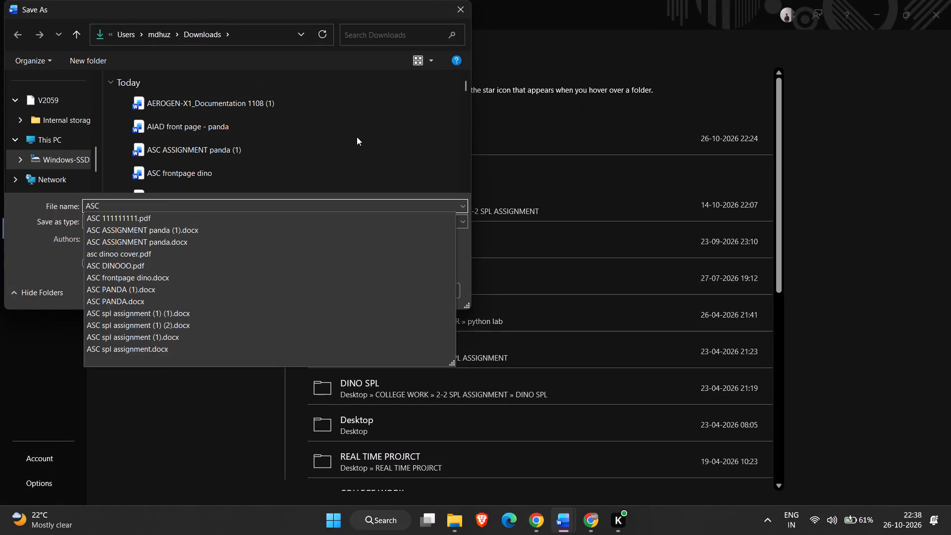
{"action": "type", "text": "DINOO MAIN"}
{"action": "key", "text": "space"}
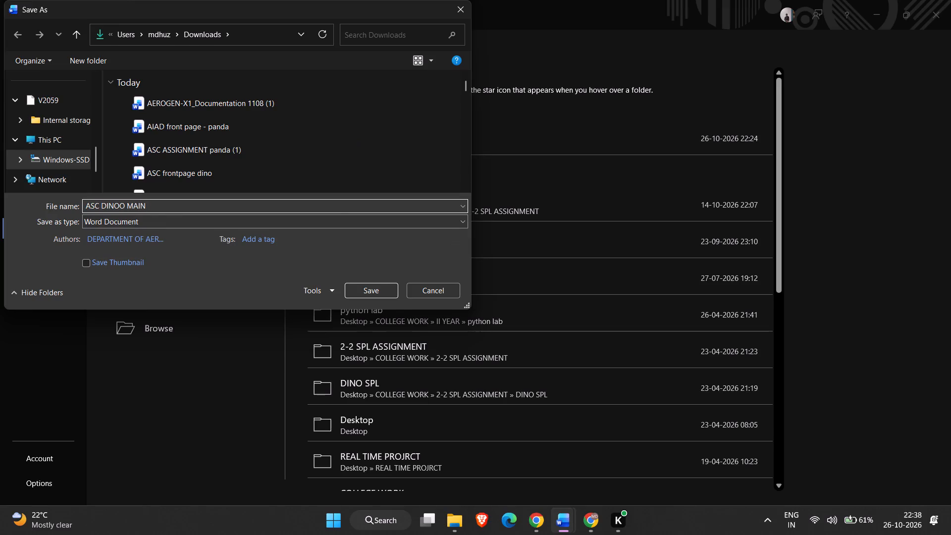
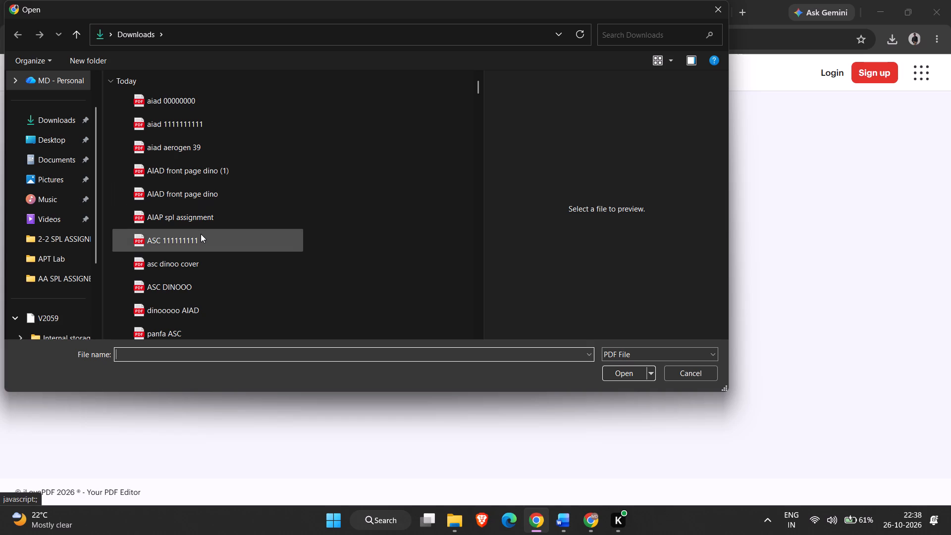
Add the asc dinoo cover PDF from Downloads as the first file for the PDF merge.
{"action": "left_click", "coordinate": [180, 267]}
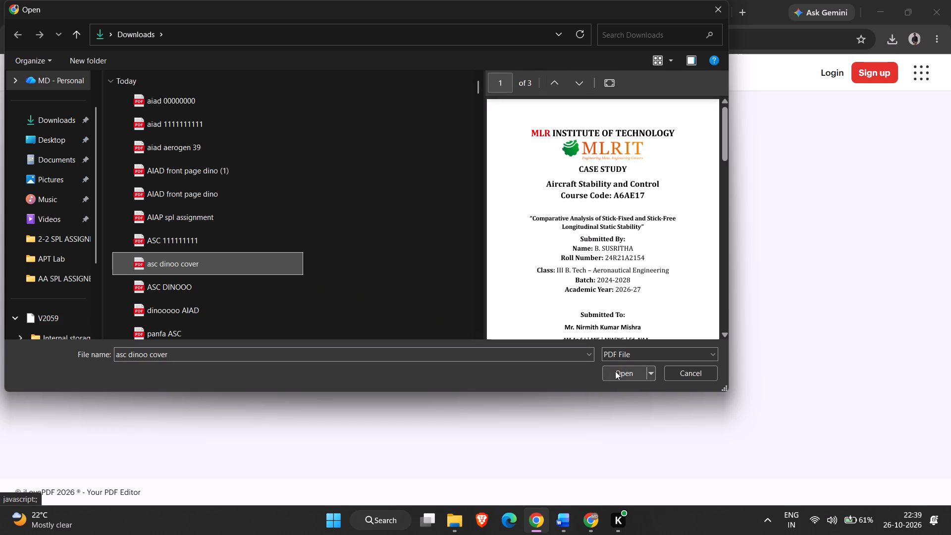
{"action": "left_click", "coordinate": [615, 371]}
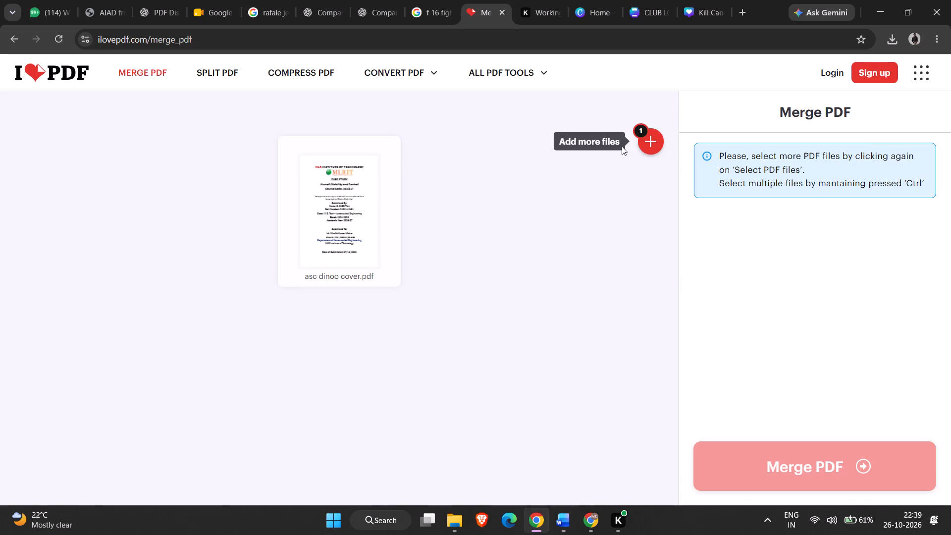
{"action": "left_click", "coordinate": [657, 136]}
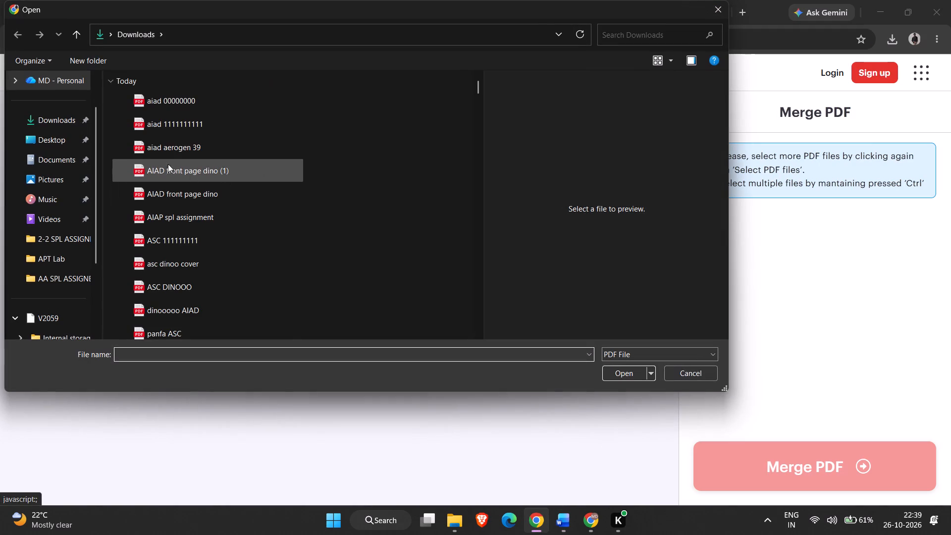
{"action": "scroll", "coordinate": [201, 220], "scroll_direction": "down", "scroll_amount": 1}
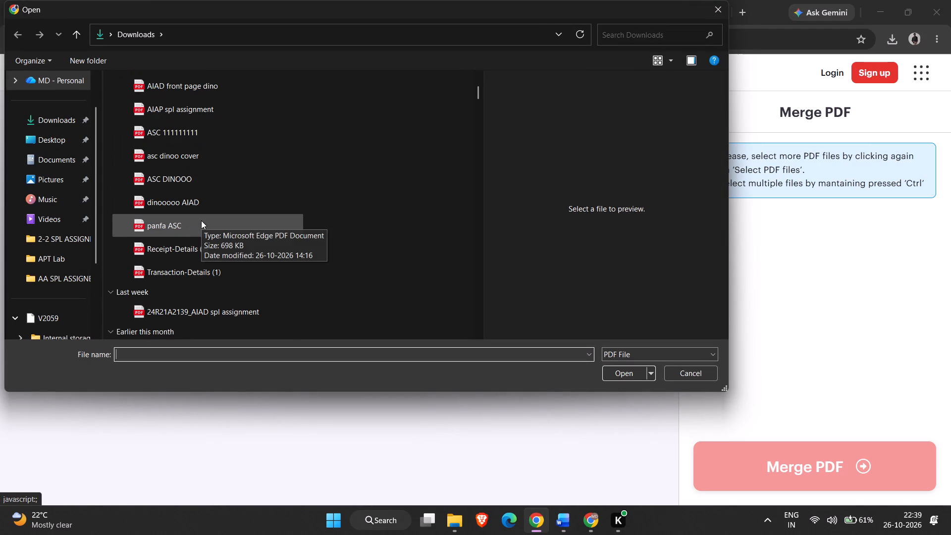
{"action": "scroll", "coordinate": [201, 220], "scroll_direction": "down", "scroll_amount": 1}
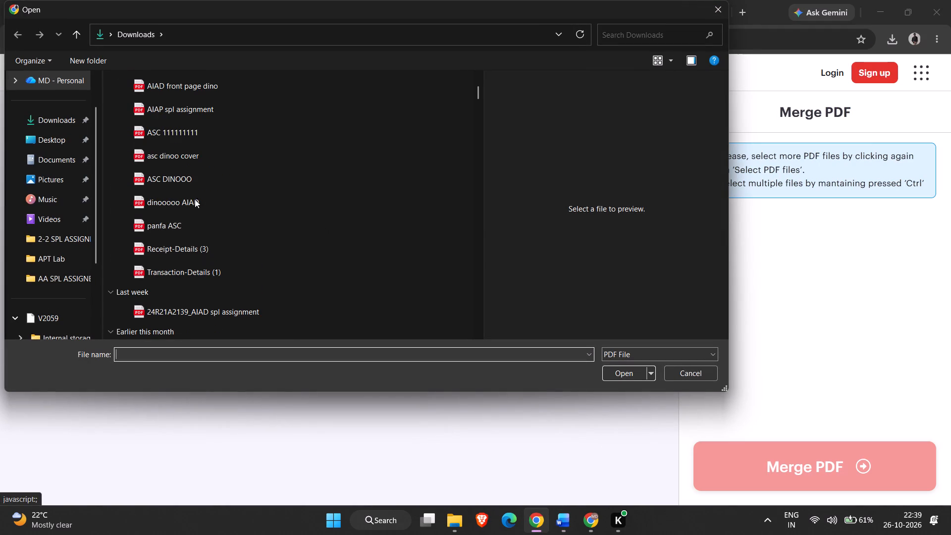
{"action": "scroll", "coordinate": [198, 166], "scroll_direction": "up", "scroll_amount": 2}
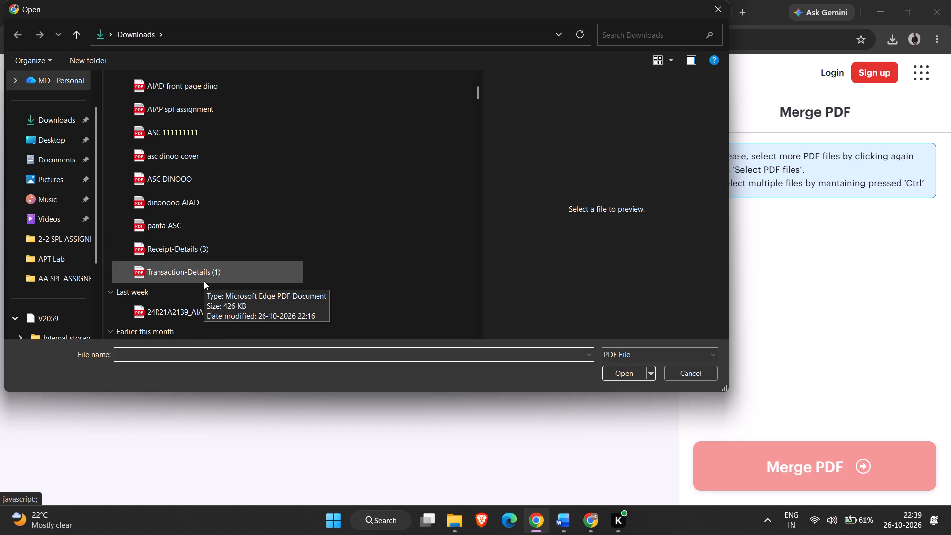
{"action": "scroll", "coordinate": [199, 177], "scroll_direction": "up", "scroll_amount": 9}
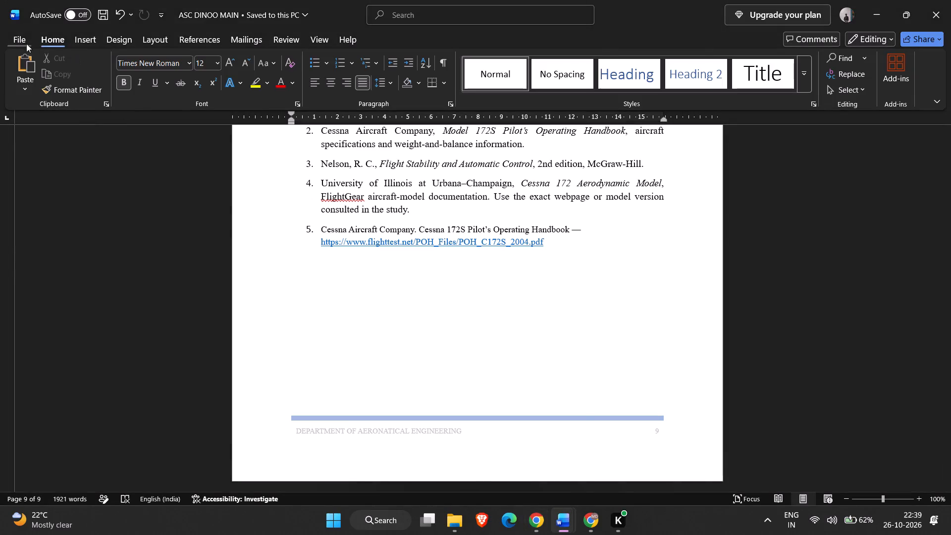
In Word, save the ASC DINOO MAIN document as a PDF in the Downloads folder, keeping its name.
{"action": "left_click", "coordinate": [25, 43]}
{"action": "left_click", "coordinate": [47, 221]}
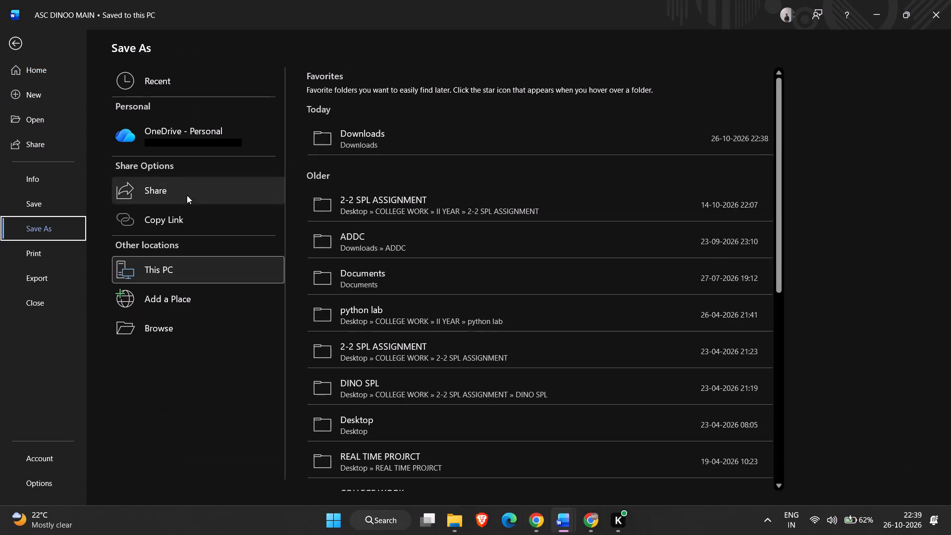
{"action": "double_click", "coordinate": [378, 146]}
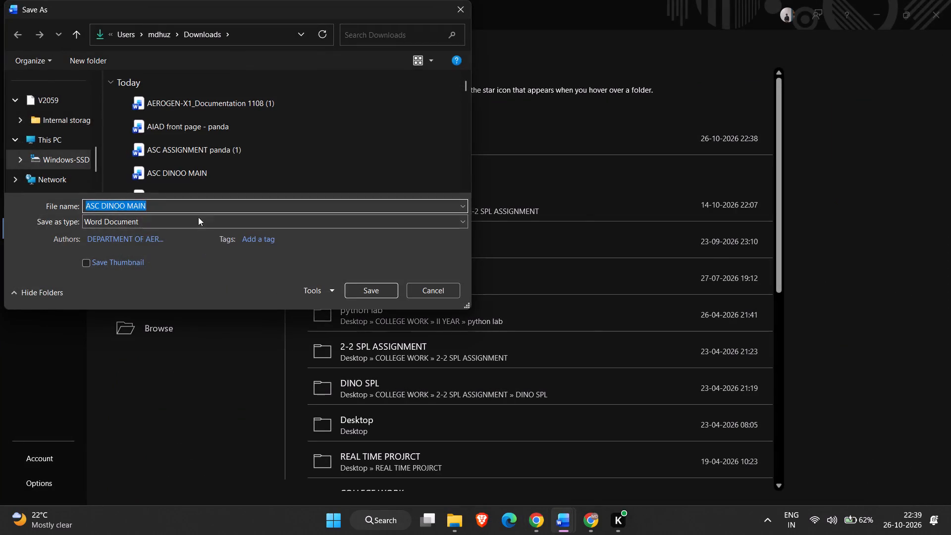
{"action": "left_click", "coordinate": [198, 216]}
{"action": "left_click", "coordinate": [171, 293]}
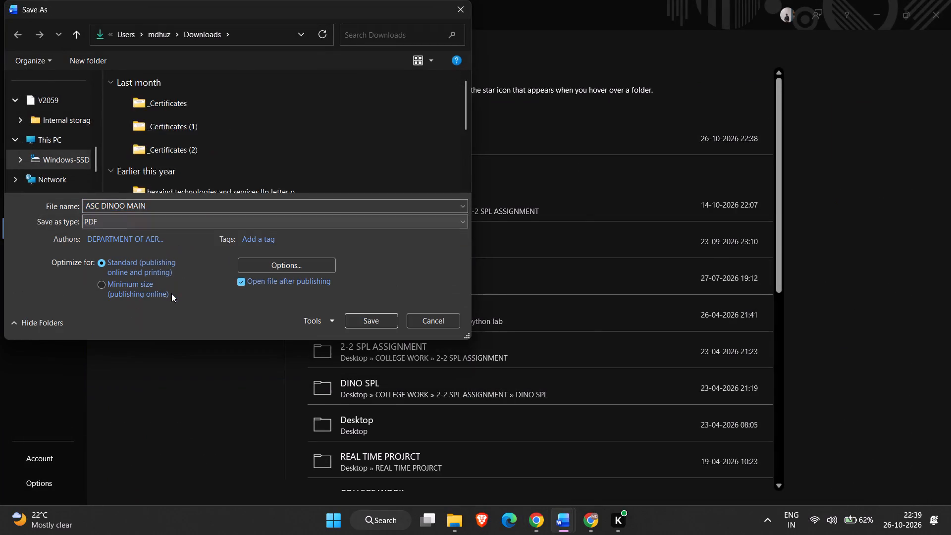
{"action": "left_click", "coordinate": [371, 321]}
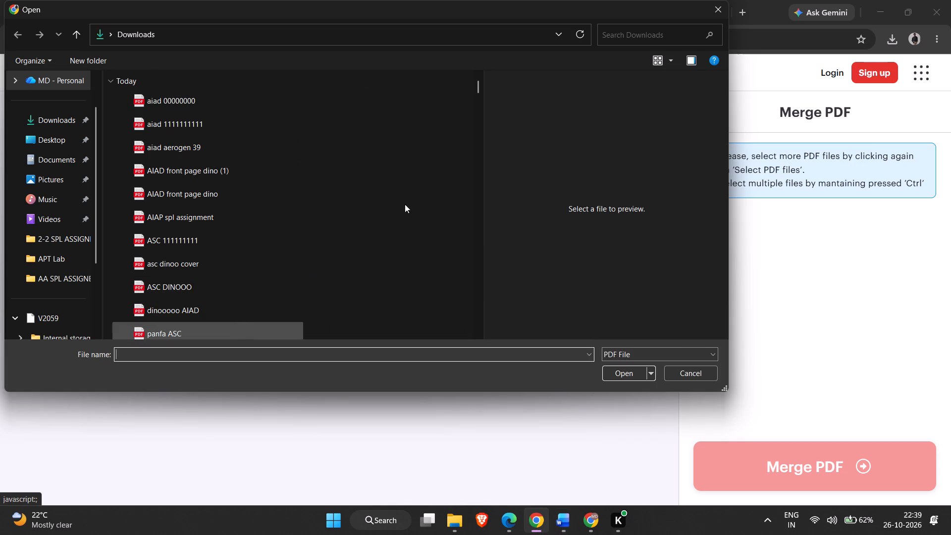
Back in the browser's Merge PDF page, add the ASC DINOO MAIN PDF from Downloads after the cover file.
{"action": "left_click", "coordinate": [716, 10]}
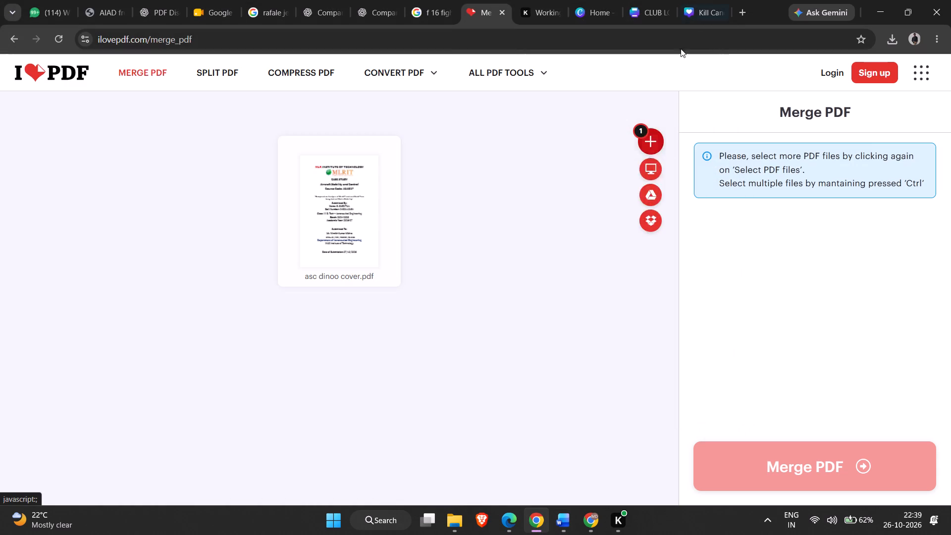
{"action": "left_click", "coordinate": [643, 135]}
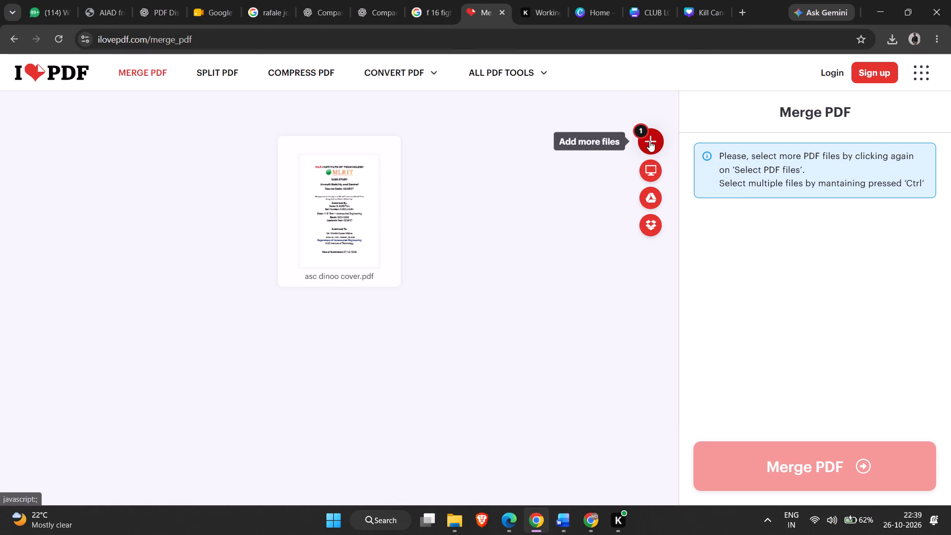
{"action": "left_click", "coordinate": [649, 141]}
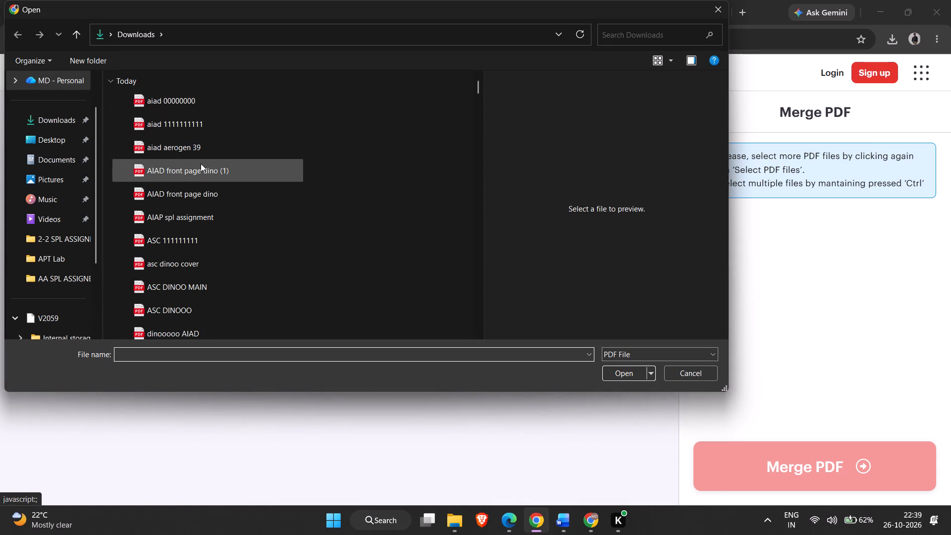
{"action": "scroll", "coordinate": [201, 163], "scroll_direction": "down", "scroll_amount": 1}
{"action": "left_click", "coordinate": [188, 225]}
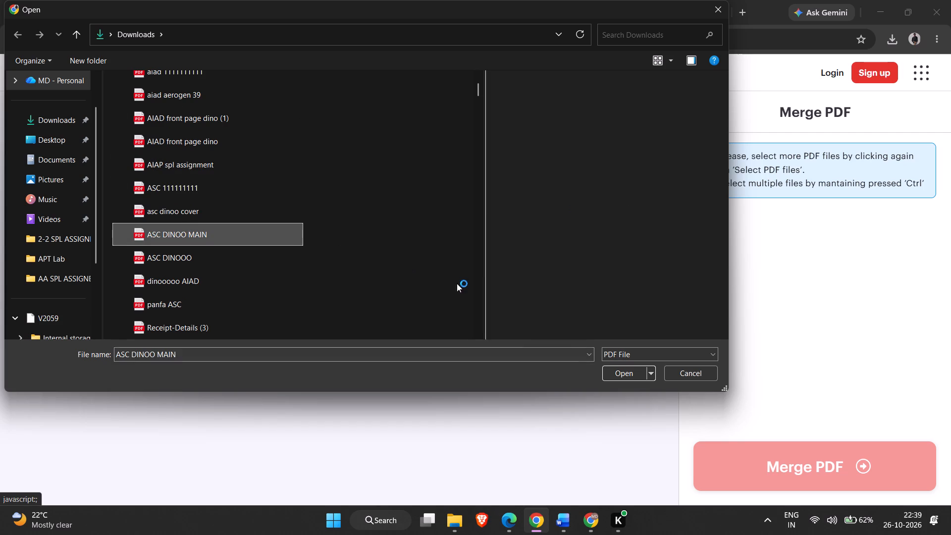
{"action": "left_click", "coordinate": [628, 375]}
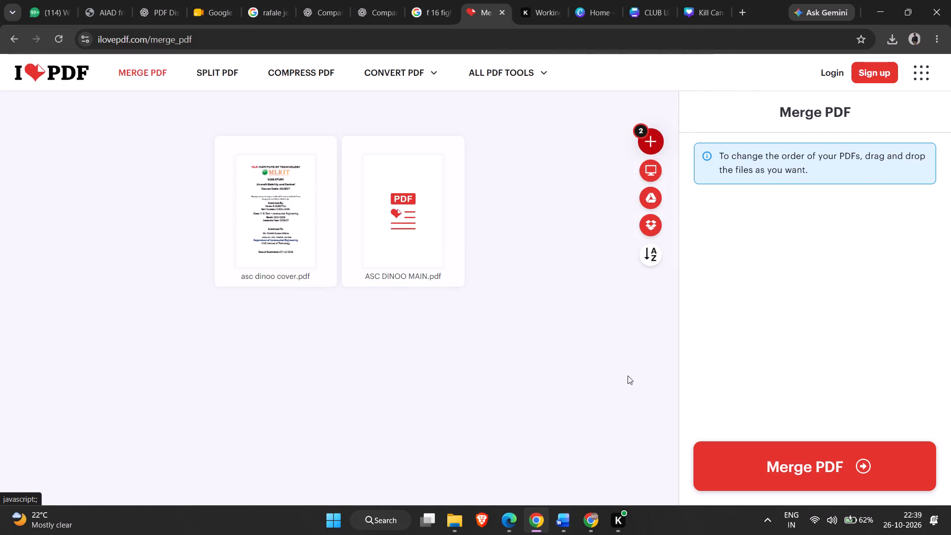
Merge the cover and main PDFs and download the merged file.
{"action": "left_click", "coordinate": [842, 481]}
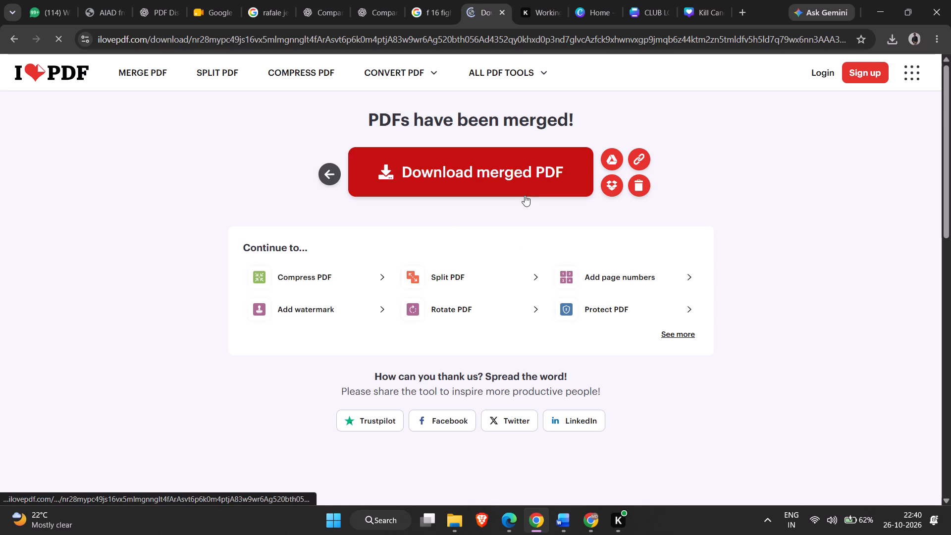
{"action": "left_click", "coordinate": [525, 195]}
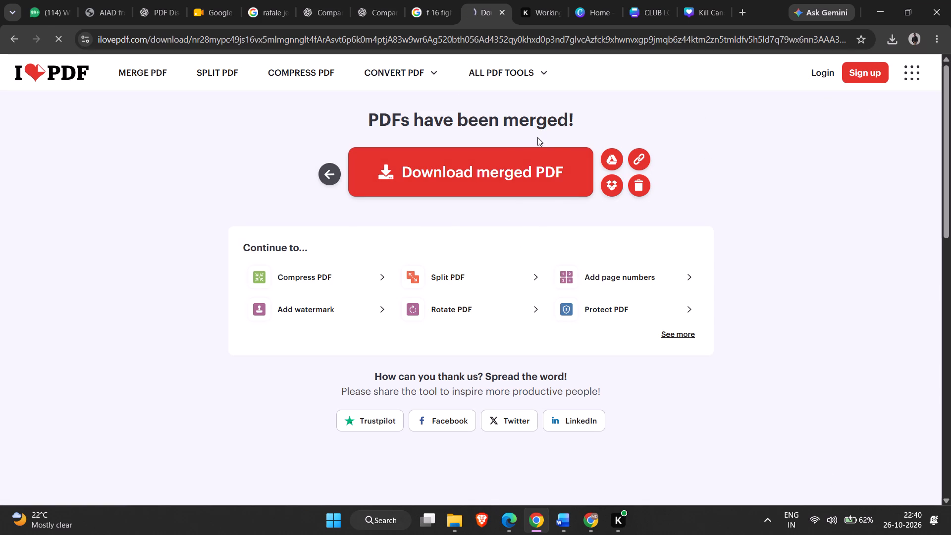
{"action": "left_click", "coordinate": [890, 40]}
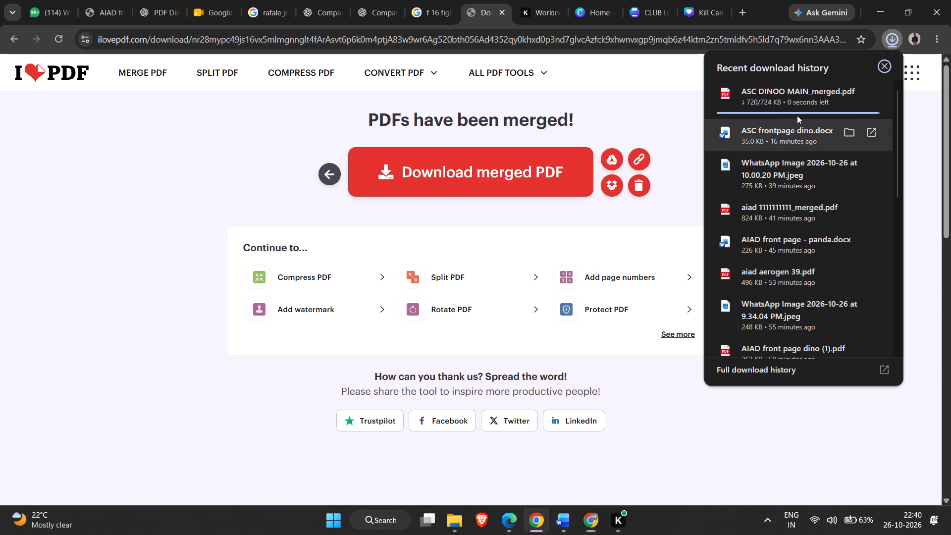
In File Explorer, move ASC DINOO MAIN_merged from Downloads to the DINO SPL 3-1 folder inside III-I.
{"action": "left_click", "coordinate": [453, 521]}
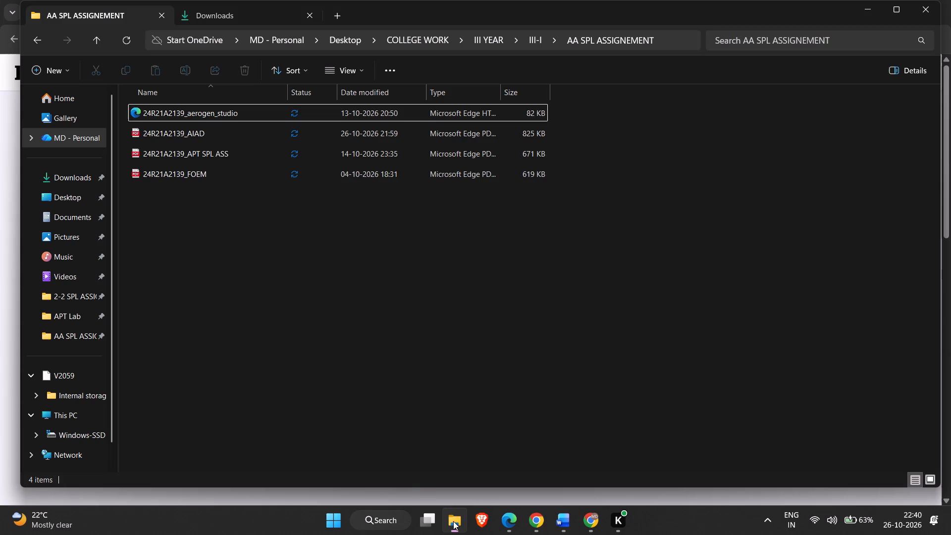
{"action": "left_click", "coordinate": [233, 10]}
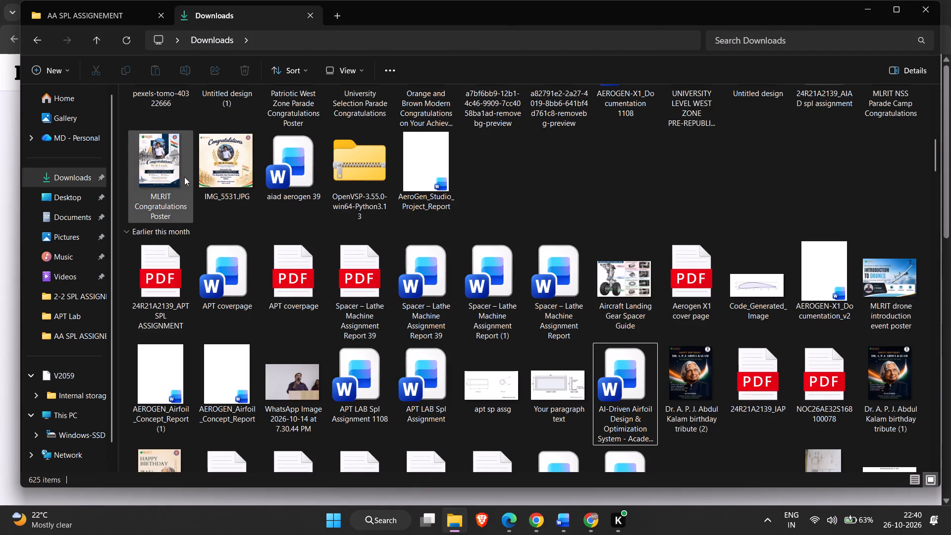
{"action": "scroll", "coordinate": [166, 186], "scroll_direction": "up", "scroll_amount": 7}
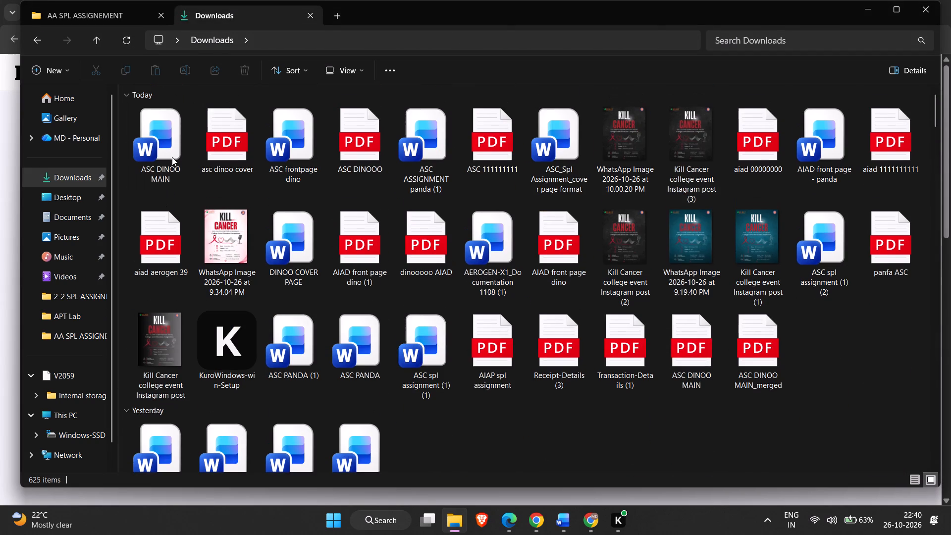
{"action": "scroll", "coordinate": [172, 158], "scroll_direction": "up", "scroll_amount": 6}
{"action": "left_click", "coordinate": [744, 352]}
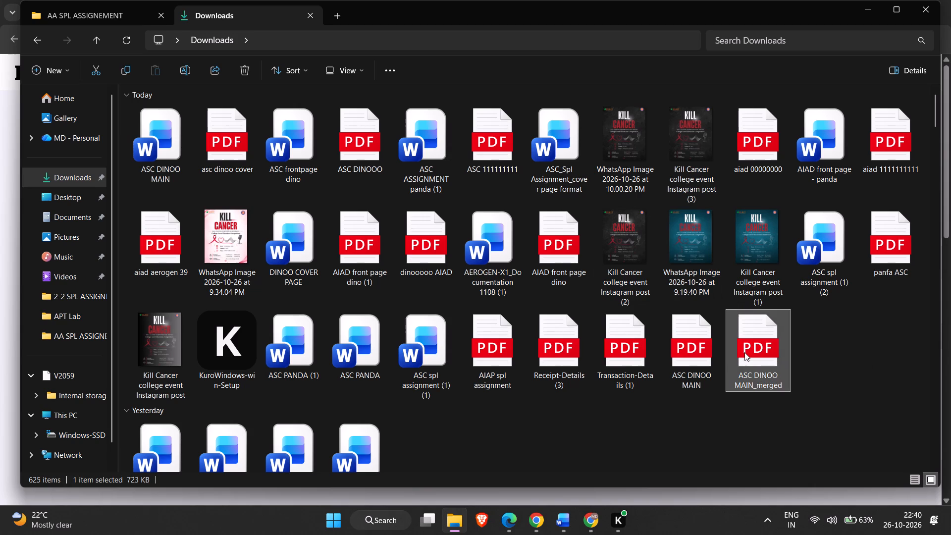
{"action": "key", "text": "ctrl+x"}
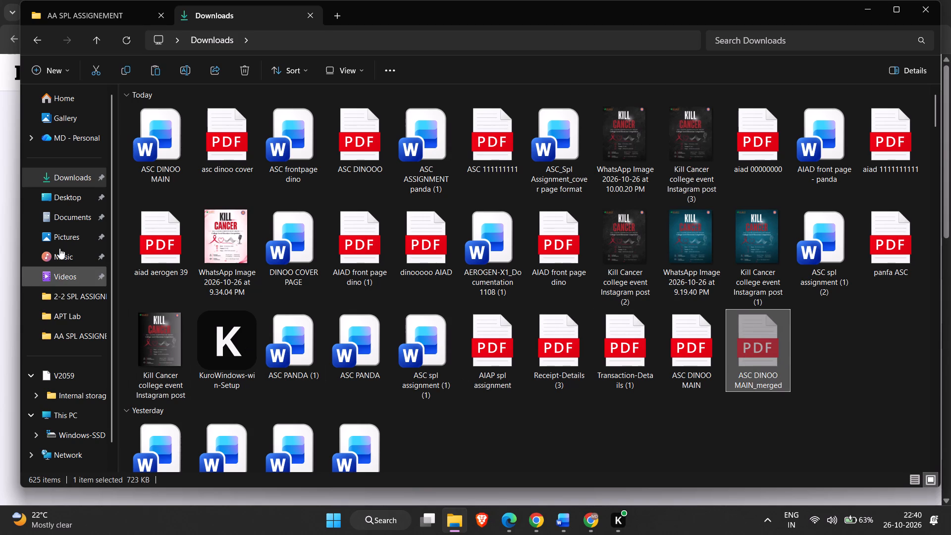
{"action": "left_click", "coordinate": [86, 14]}
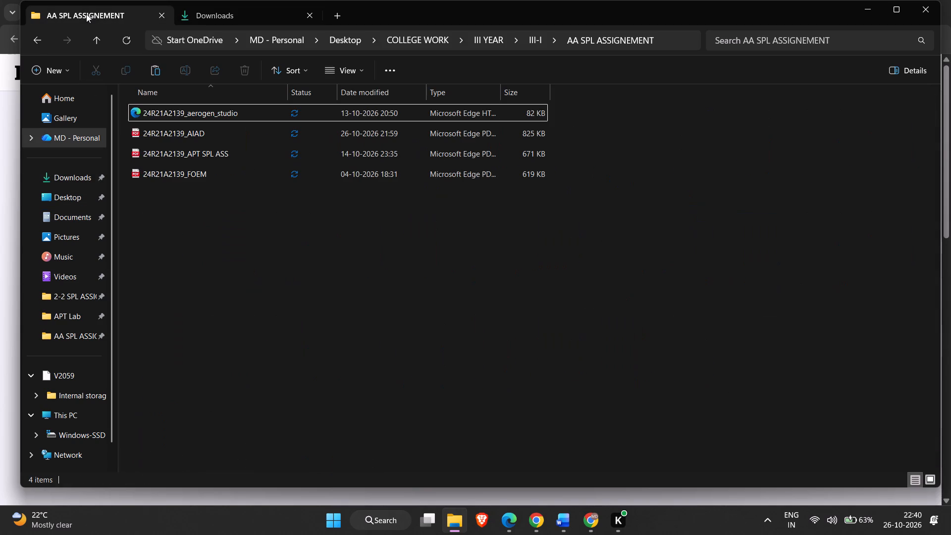
{"action": "left_click", "coordinate": [37, 39]}
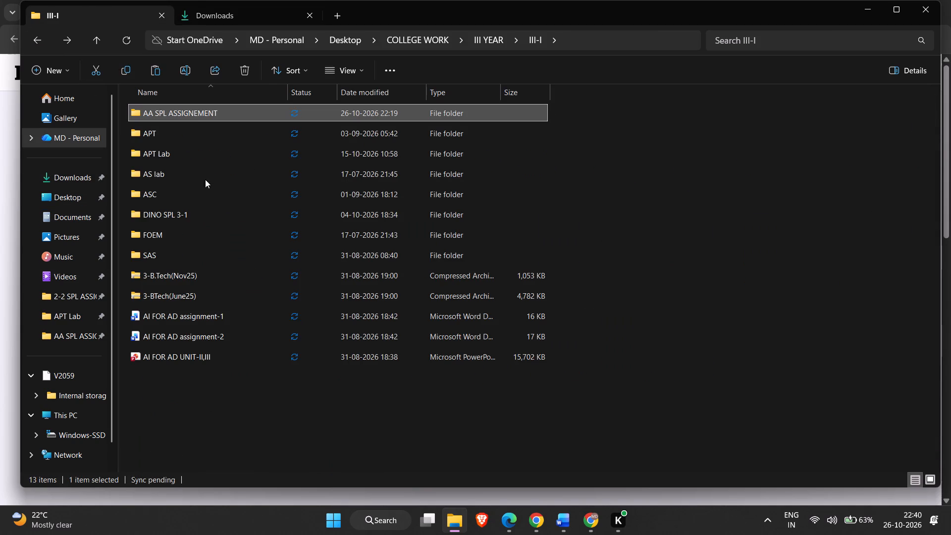
{"action": "double_click", "coordinate": [194, 215]}
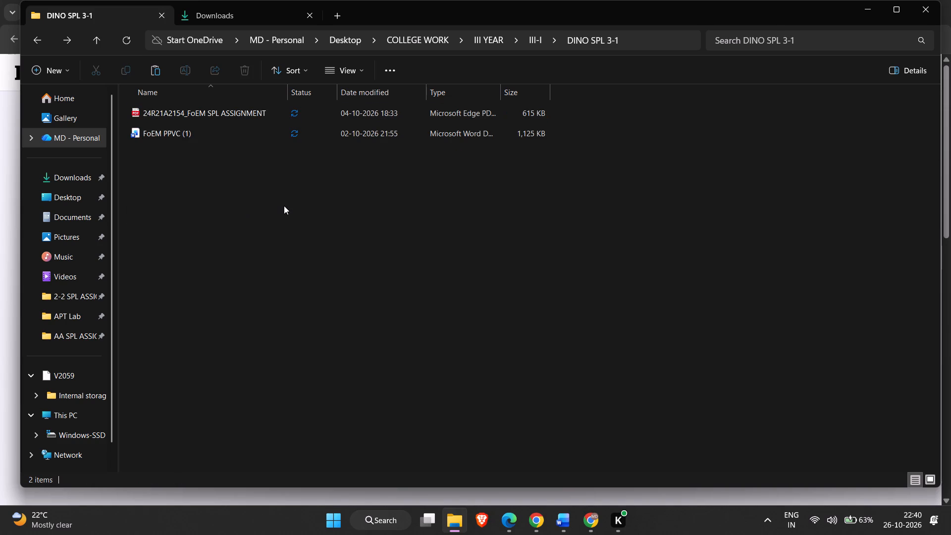
{"action": "key", "text": "ctrl+v"}
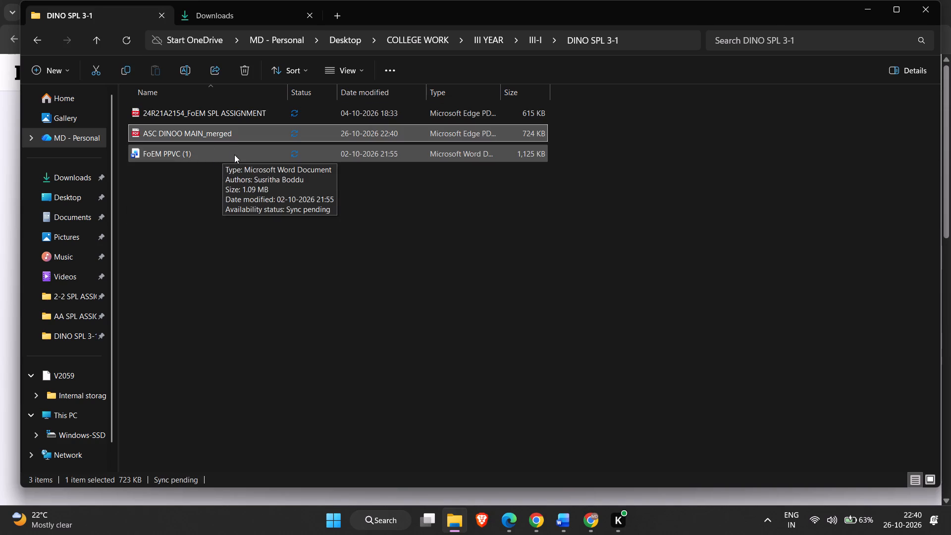
Delete the FoEM PPVC (1) Word document from the DINO SPL 3-1 folder.
{"action": "left_click", "coordinate": [233, 156]}
{"action": "key", "text": "Delete"}
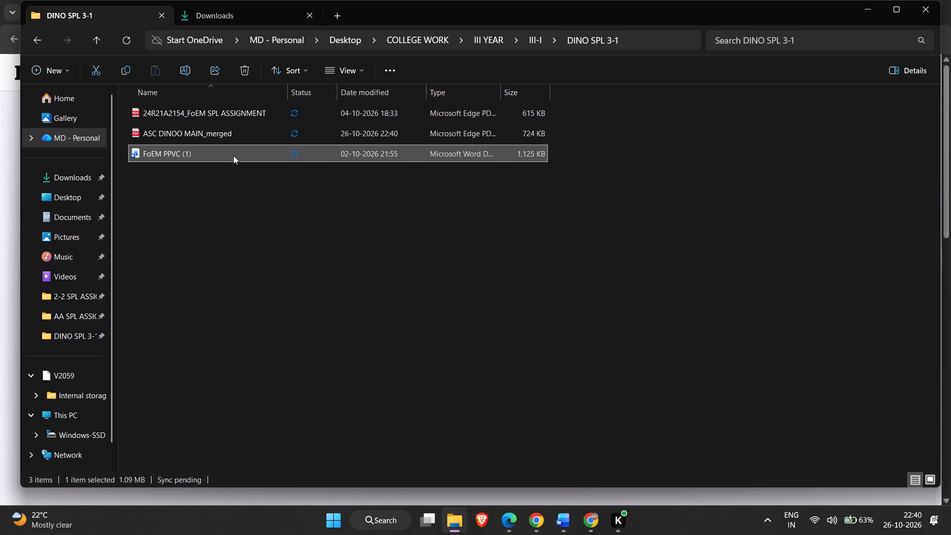
Rename the ASC DINOO MAIN_merged PDF as the student's roll number followed by _AASC SPL.
{"action": "left_click", "coordinate": [212, 129]}
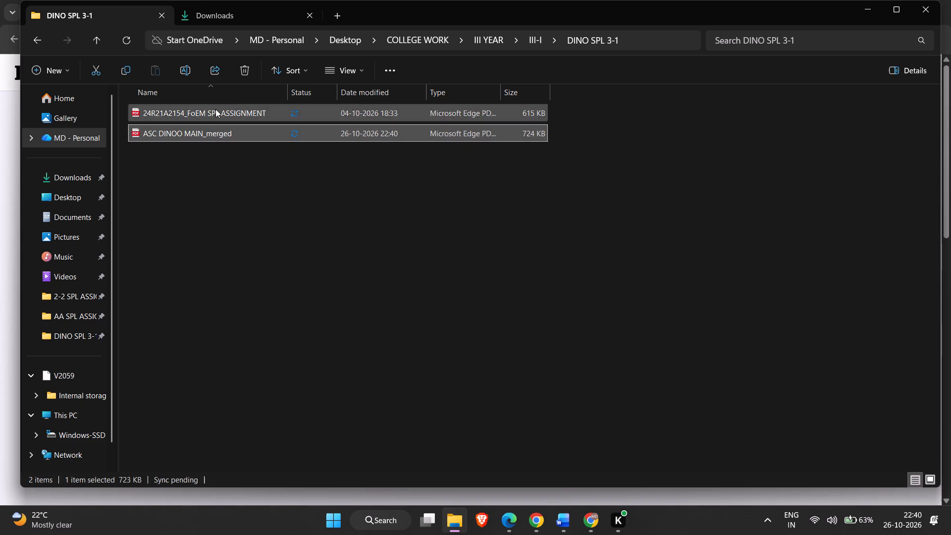
{"action": "left_click", "coordinate": [186, 67]}
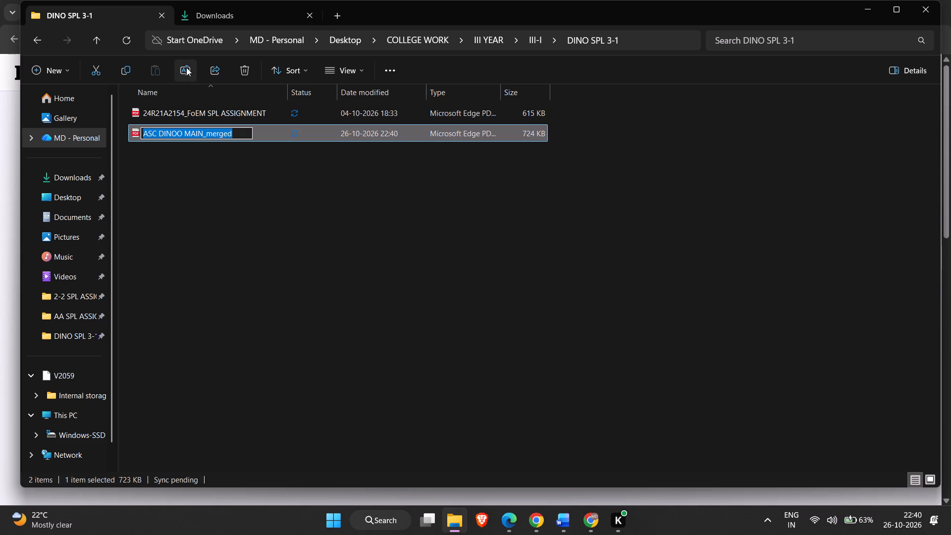
{"action": "key", "text": "BackSpace"}
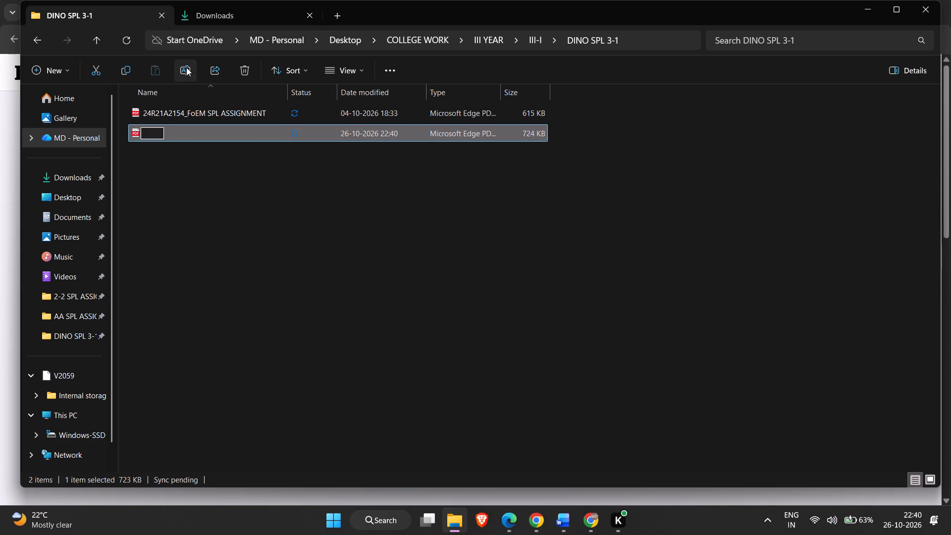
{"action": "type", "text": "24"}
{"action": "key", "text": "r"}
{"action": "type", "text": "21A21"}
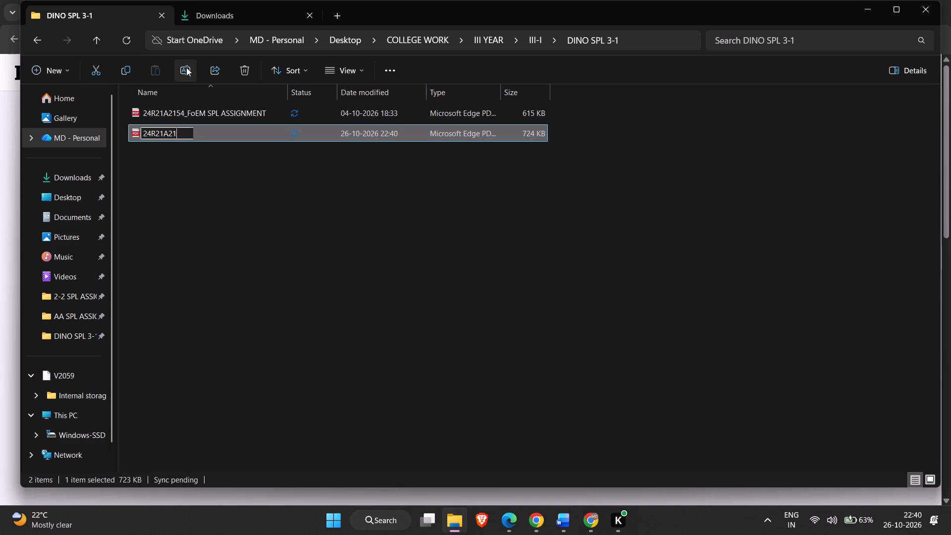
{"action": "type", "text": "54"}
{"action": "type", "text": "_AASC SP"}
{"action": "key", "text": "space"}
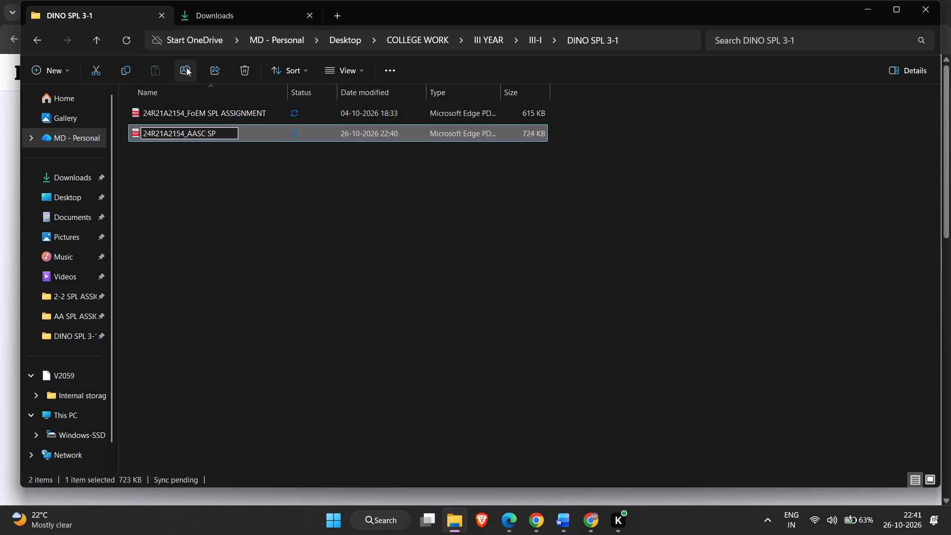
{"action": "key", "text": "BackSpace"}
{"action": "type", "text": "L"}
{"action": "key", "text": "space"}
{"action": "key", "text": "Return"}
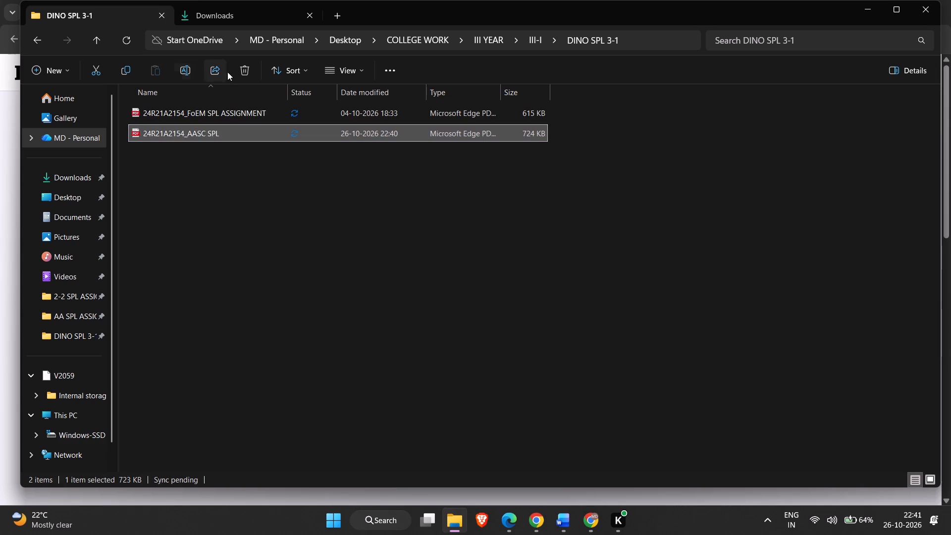
Correct the merged PDF's name so the part after the roll number reads _ASC SPL.
{"action": "left_click", "coordinate": [210, 134]}
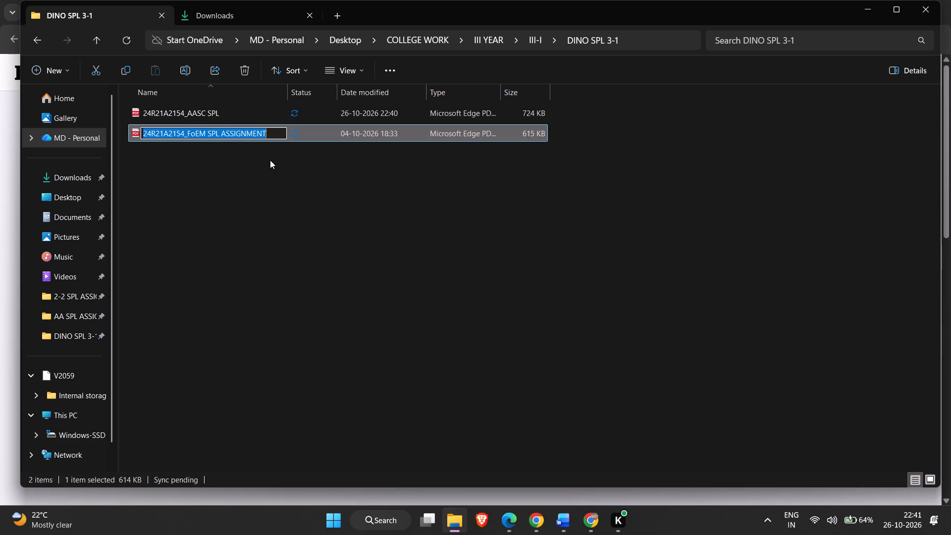
{"action": "left_click", "coordinate": [267, 186]}
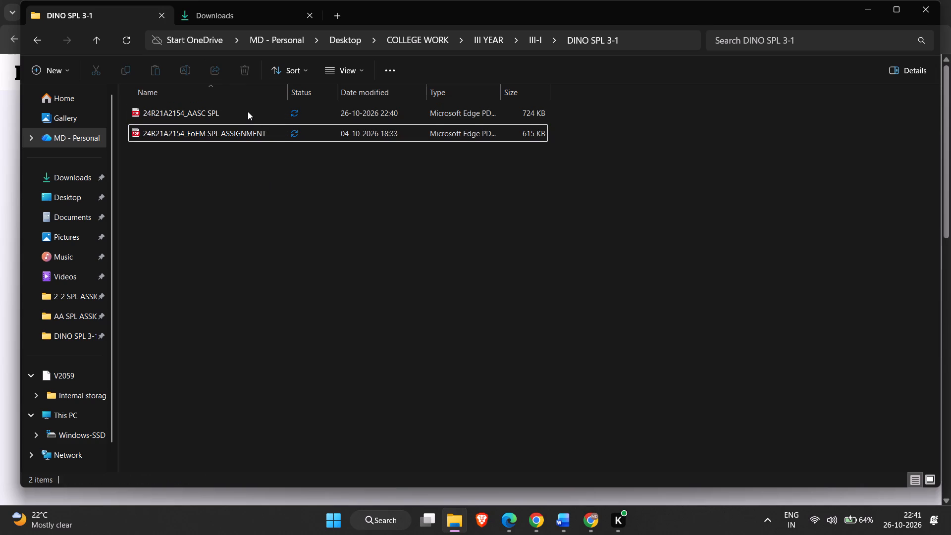
{"action": "left_click", "coordinate": [248, 111]}
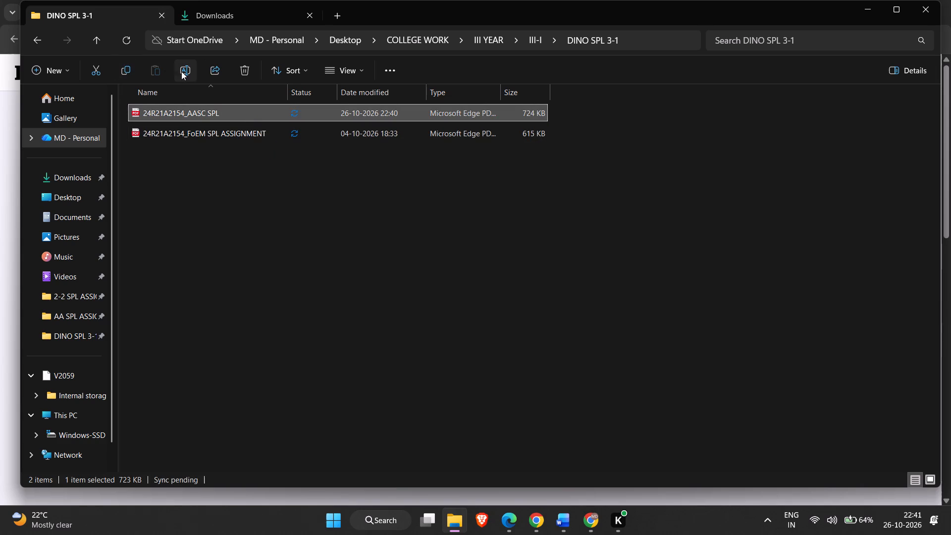
{"action": "left_click", "coordinate": [183, 71]}
{"action": "left_click", "coordinate": [197, 113]}
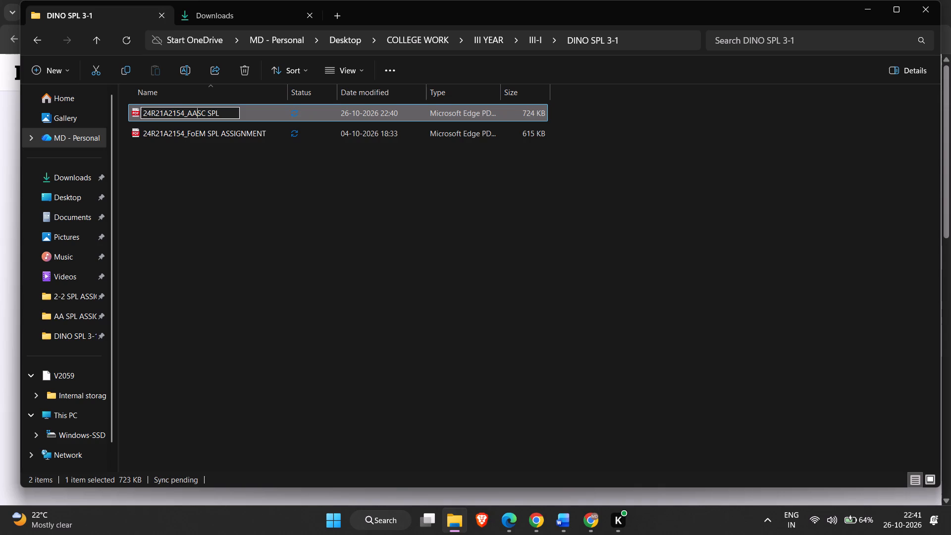
{"action": "key", "text": "BackSpace"}
{"action": "left_click", "coordinate": [251, 199]}
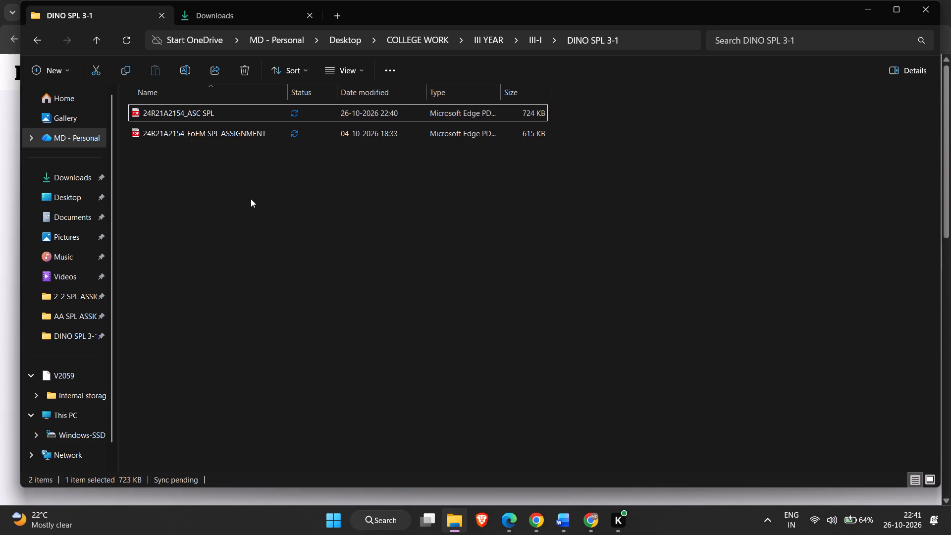
Copy the renamed ASC SPL PDF in the DINO SPL 3-1 folder.
{"action": "left_click", "coordinate": [241, 107]}
{"action": "key", "text": "ctrl+c"}
{"action": "key", "text": "ctrl+c"}
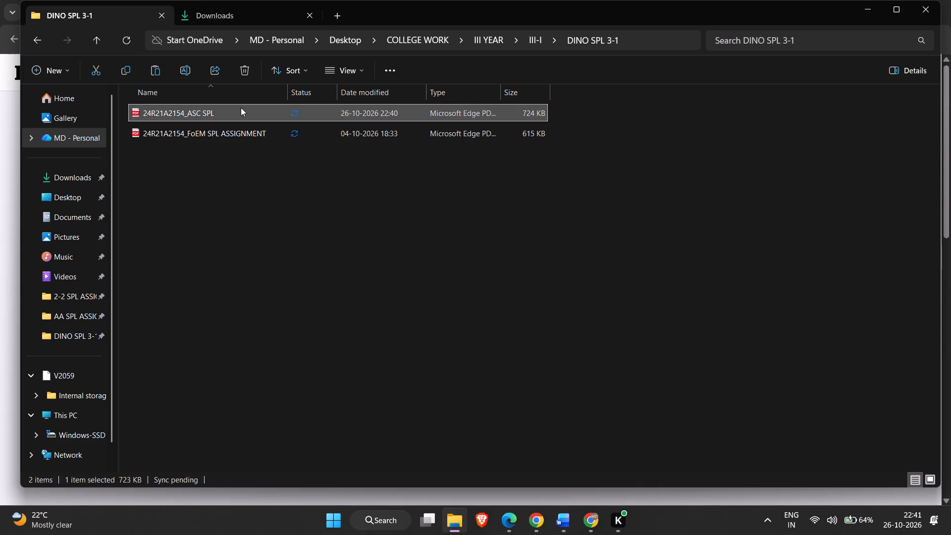
{"action": "key", "text": "ctrl+c"}
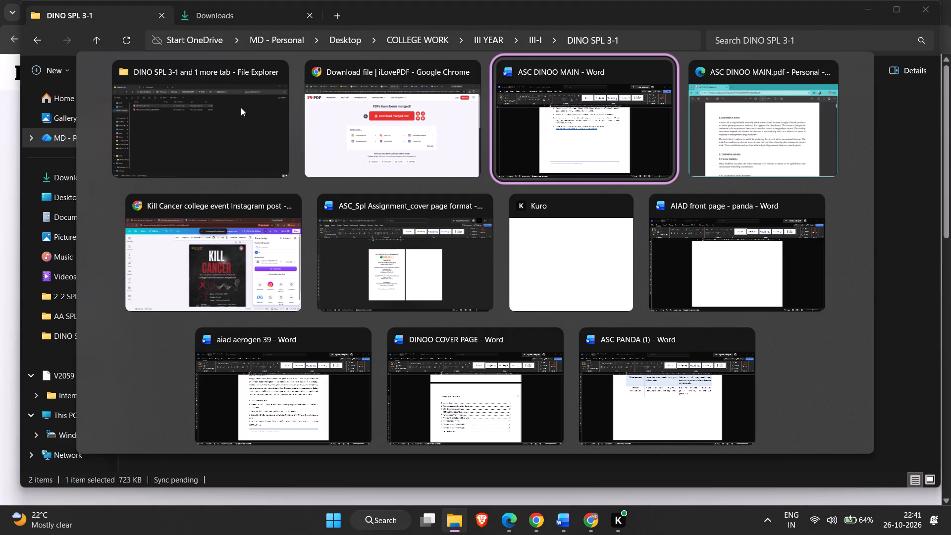